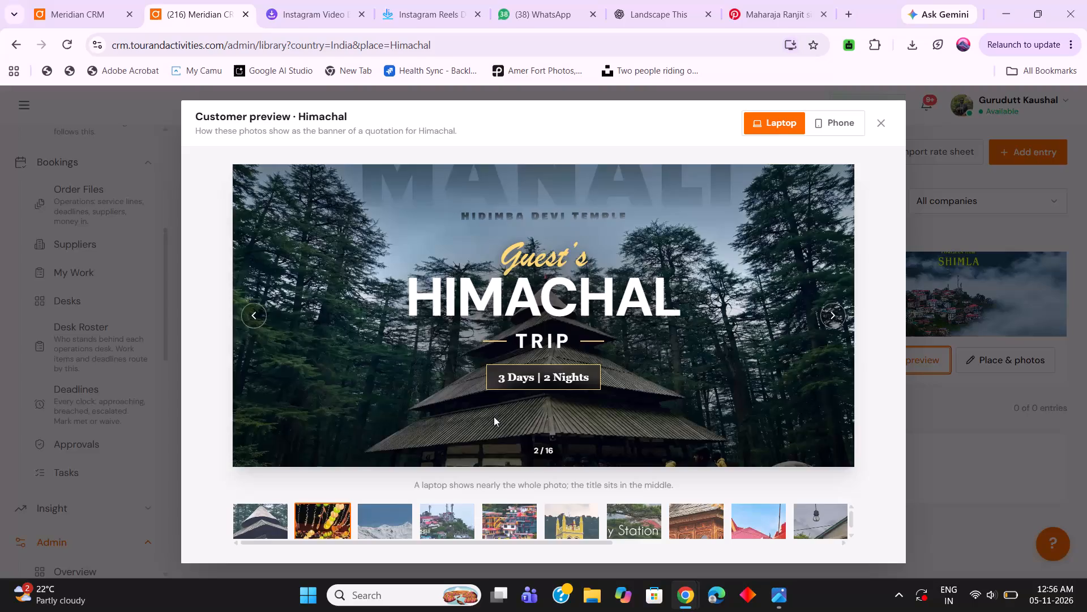
Close the Himachal customer preview, return to the places in India, and open the Mathura Vrindavan page.
left_click(878, 122)
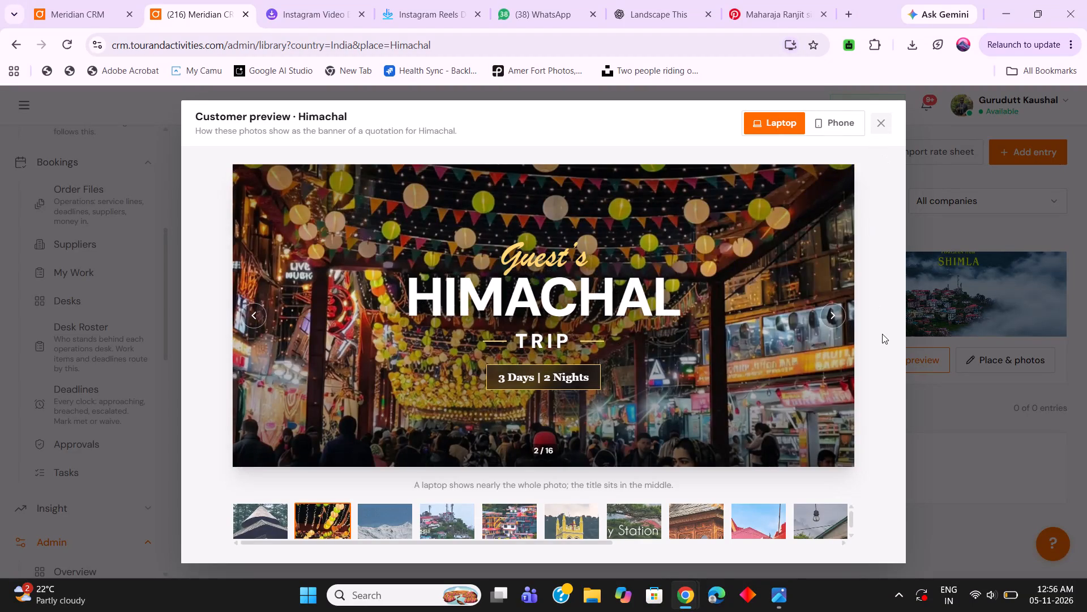
left_click(257, 204)
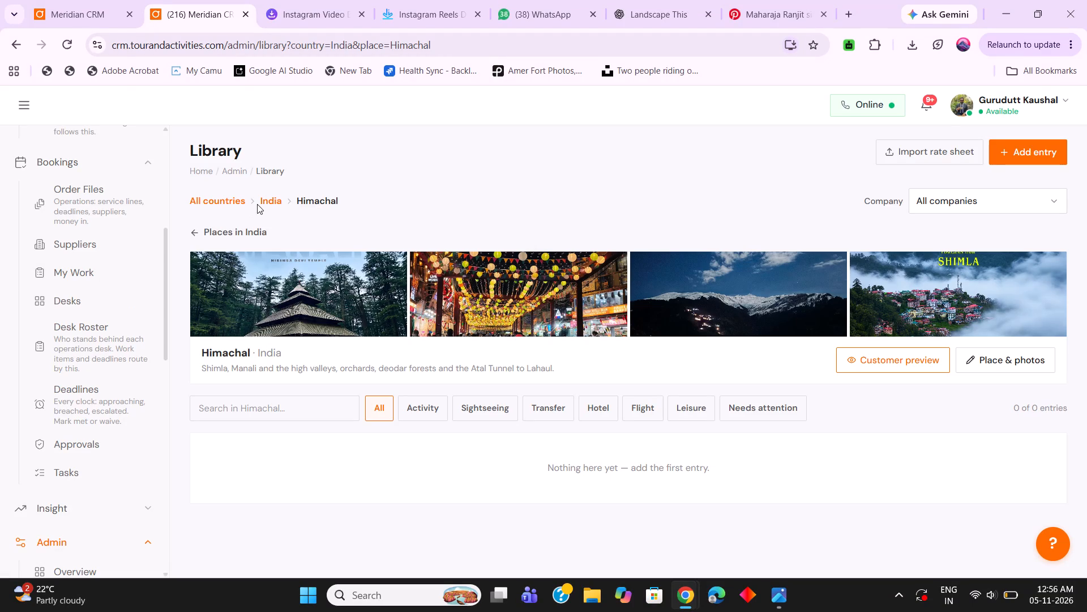
left_click(250, 227)
scroll(325, 274, "down", 1)
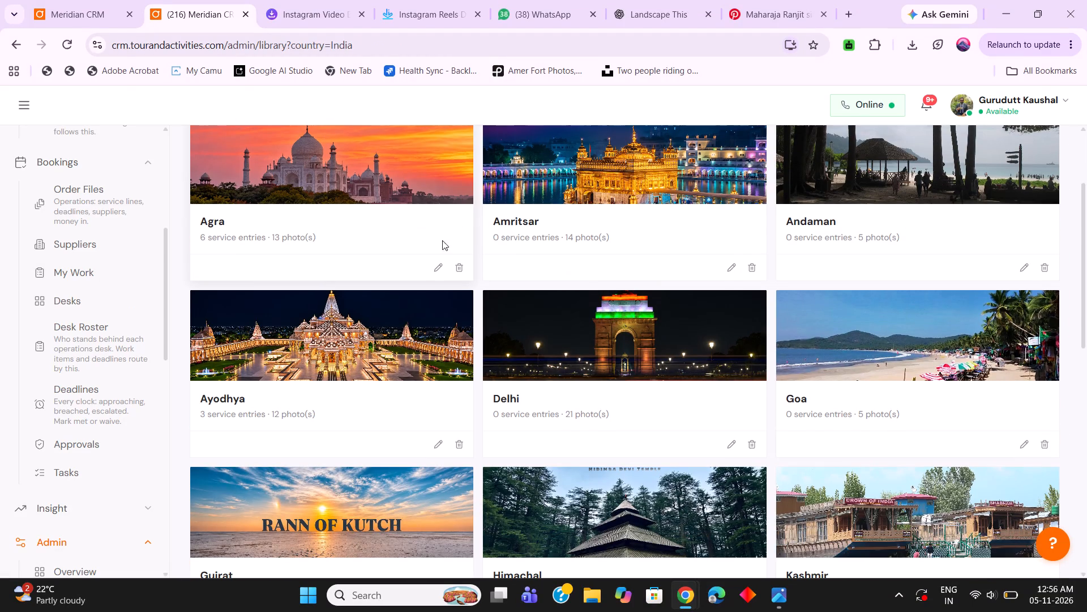
scroll(618, 235, "up", 1)
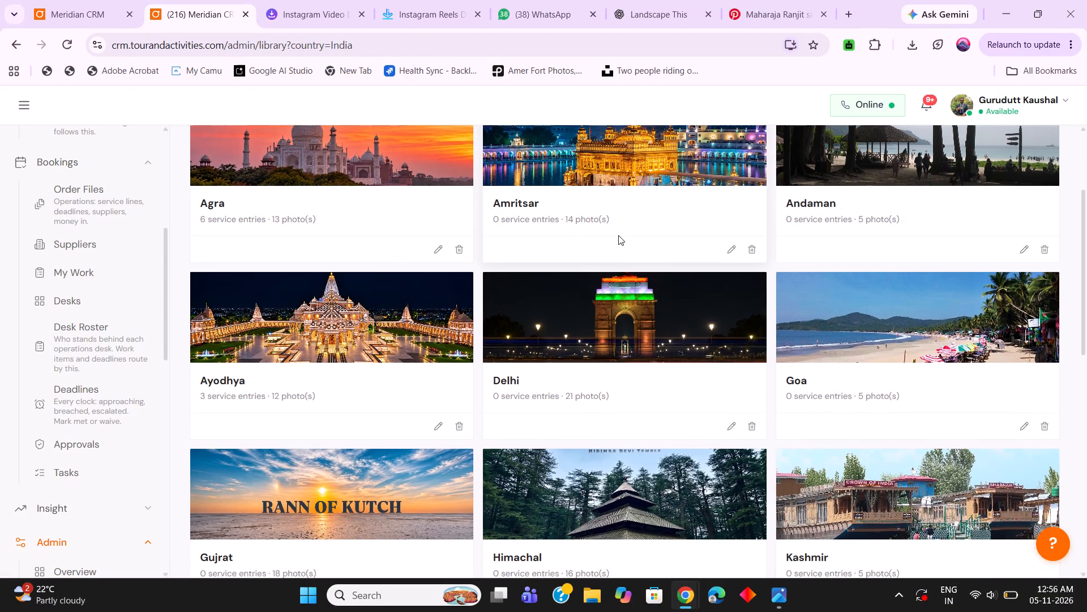
scroll(618, 235, "up", 1)
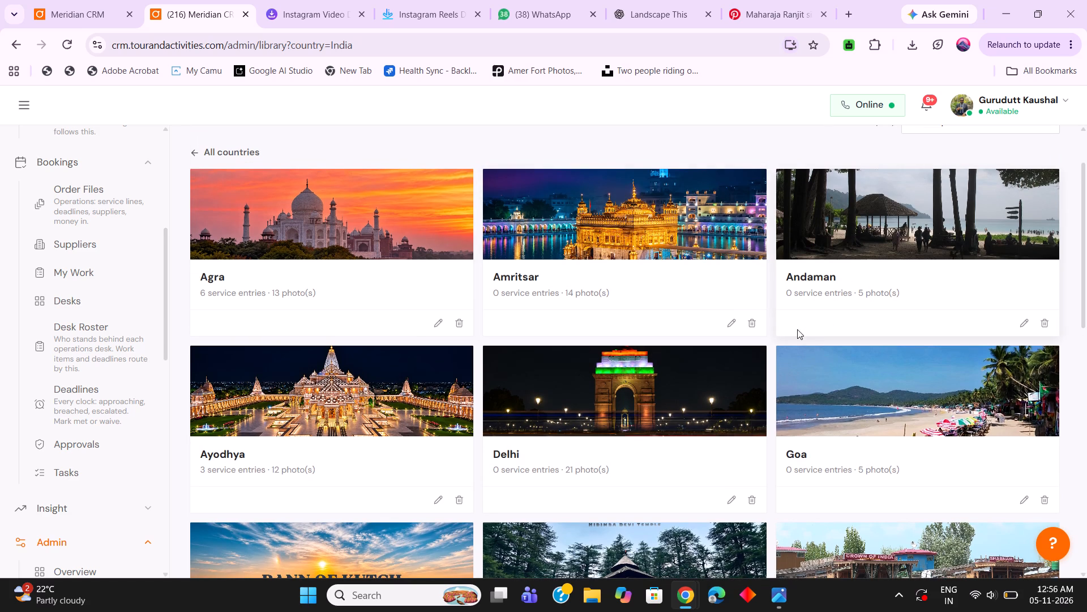
scroll(889, 331, "down", 1)
scroll(784, 375, "down", 1)
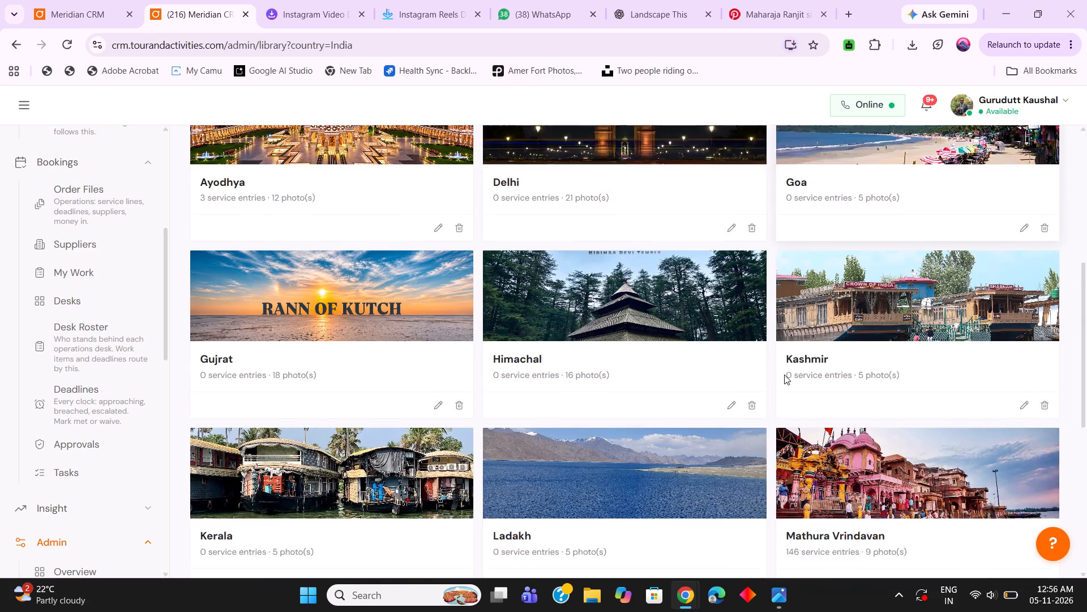
scroll(784, 375, "down", 1)
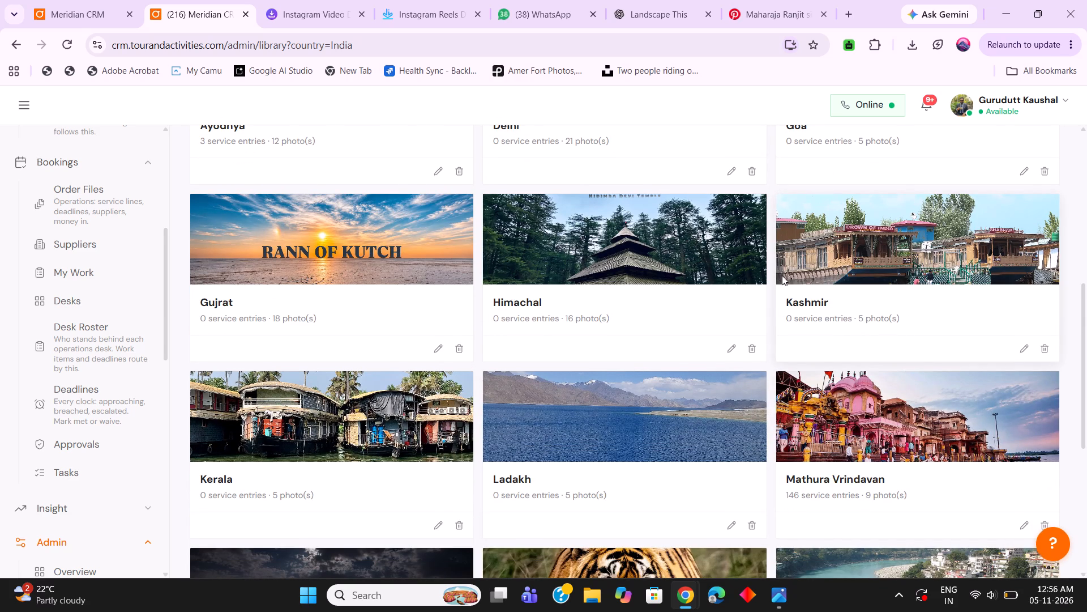
scroll(841, 278, "down", 2)
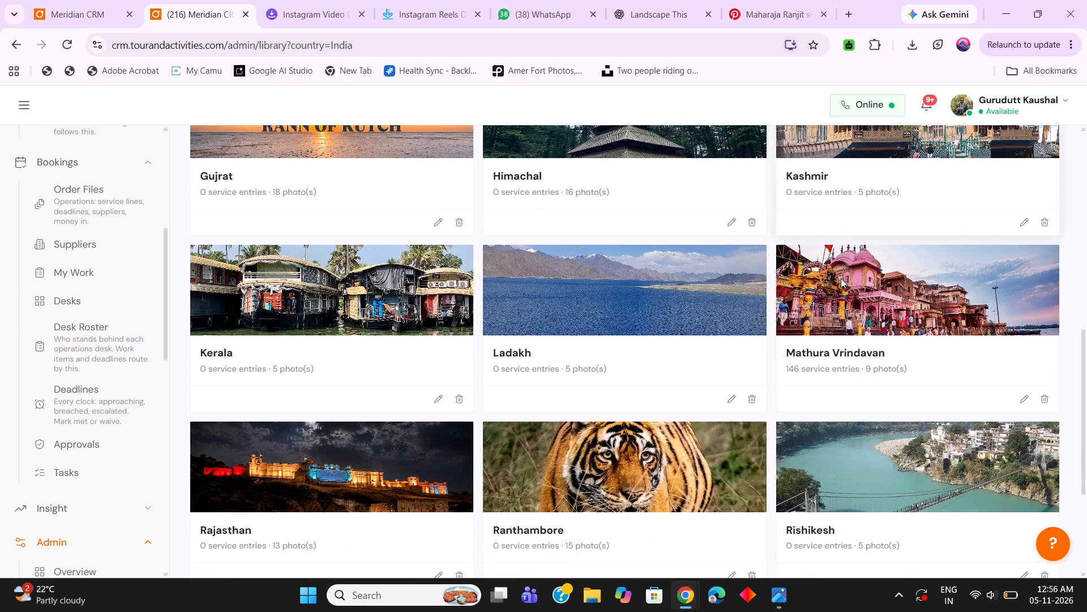
left_click(845, 365)
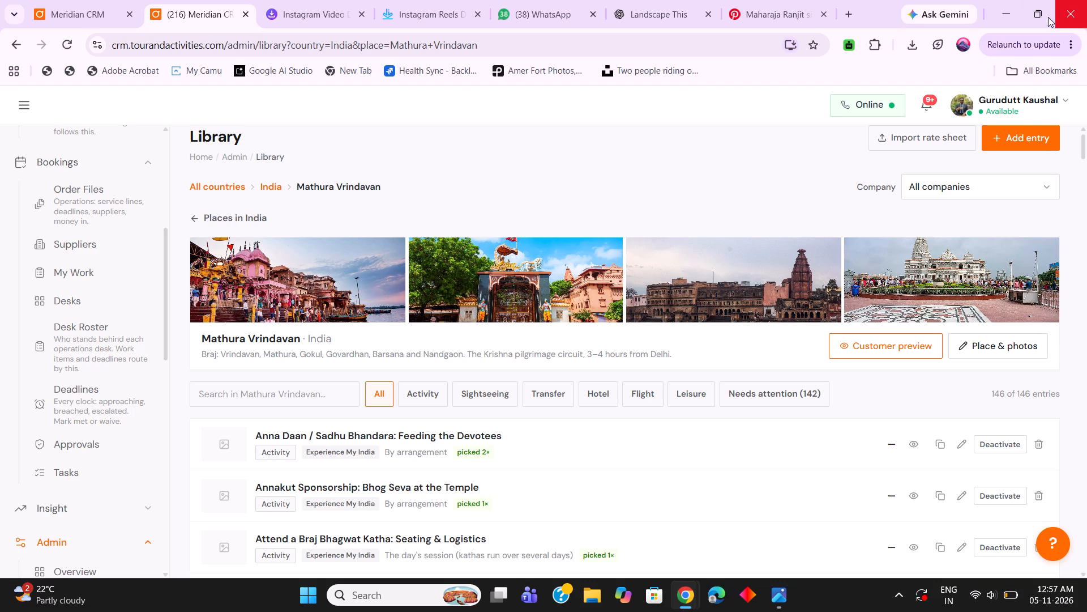
Check the photos in the desktop's Vrindavan folder, close it, and return to the library at full window size.
left_click(964, 53)
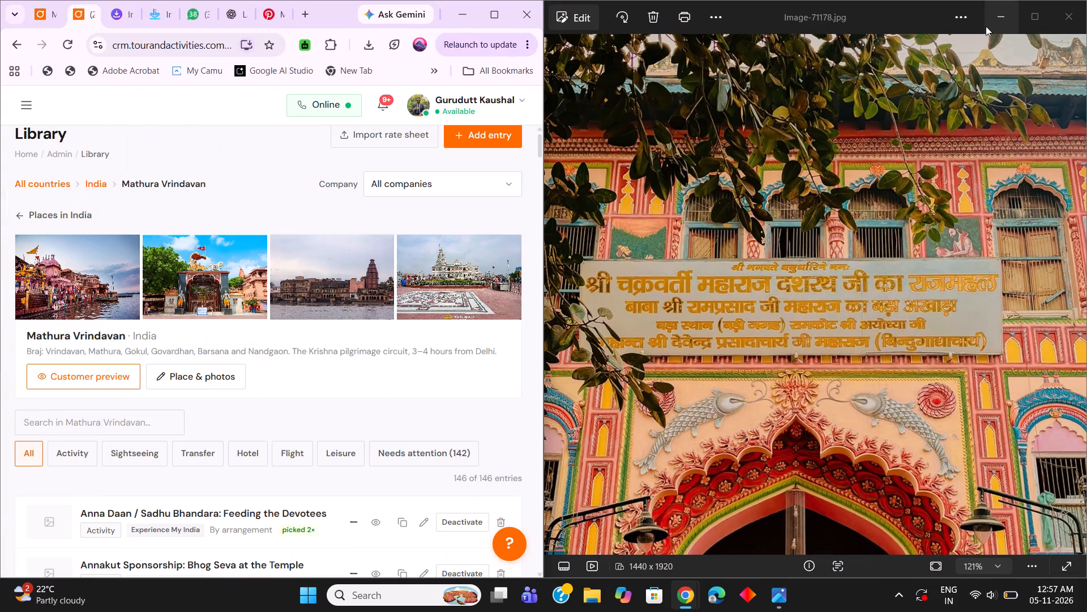
left_click(986, 23)
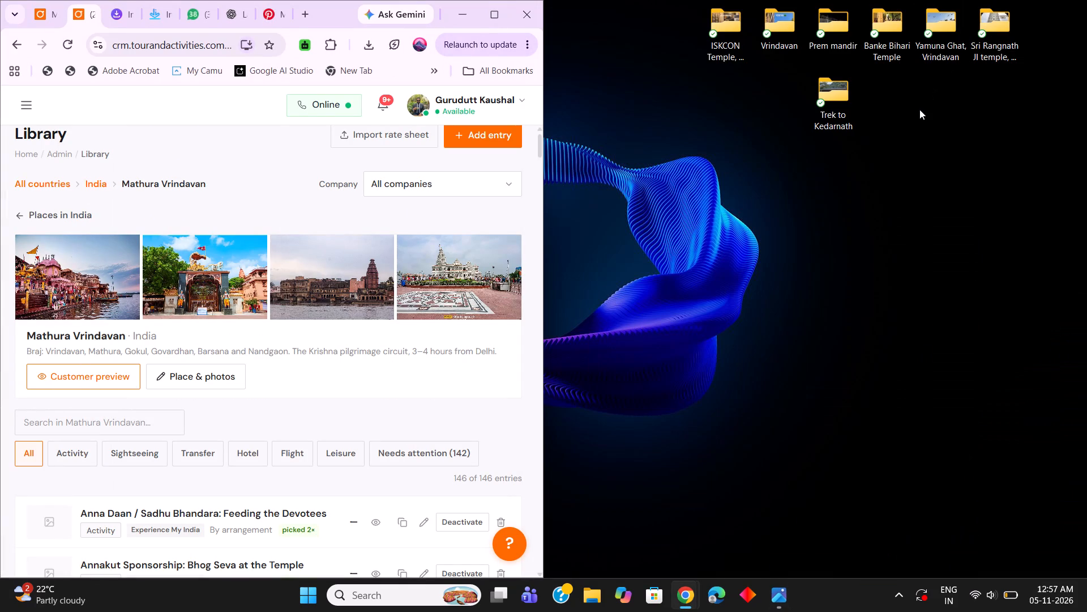
left_click(774, 40)
double_click(774, 40)
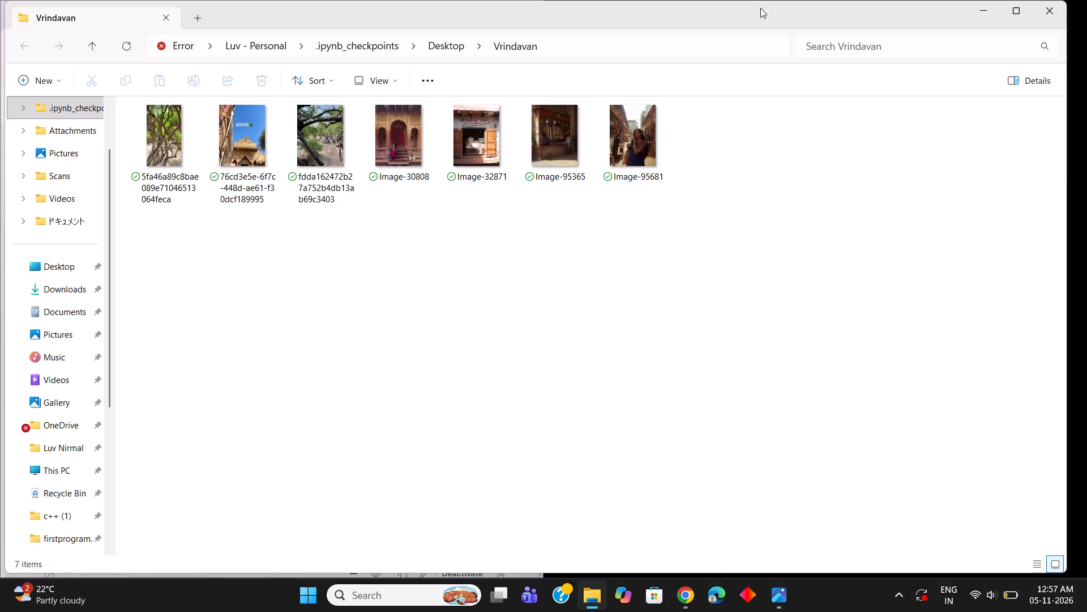
left_click(1059, 12)
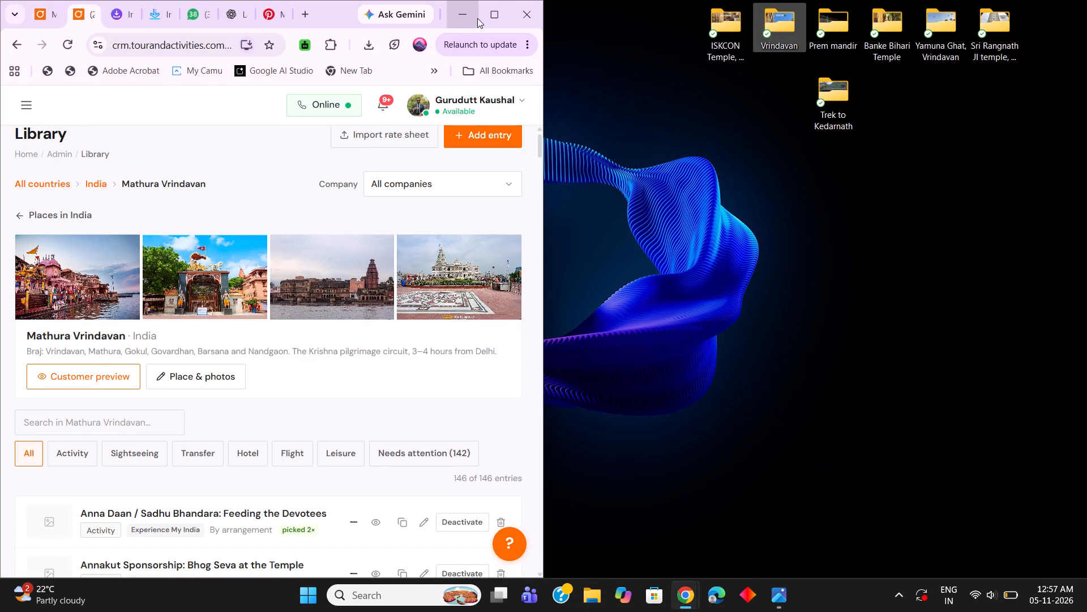
left_click(477, 18)
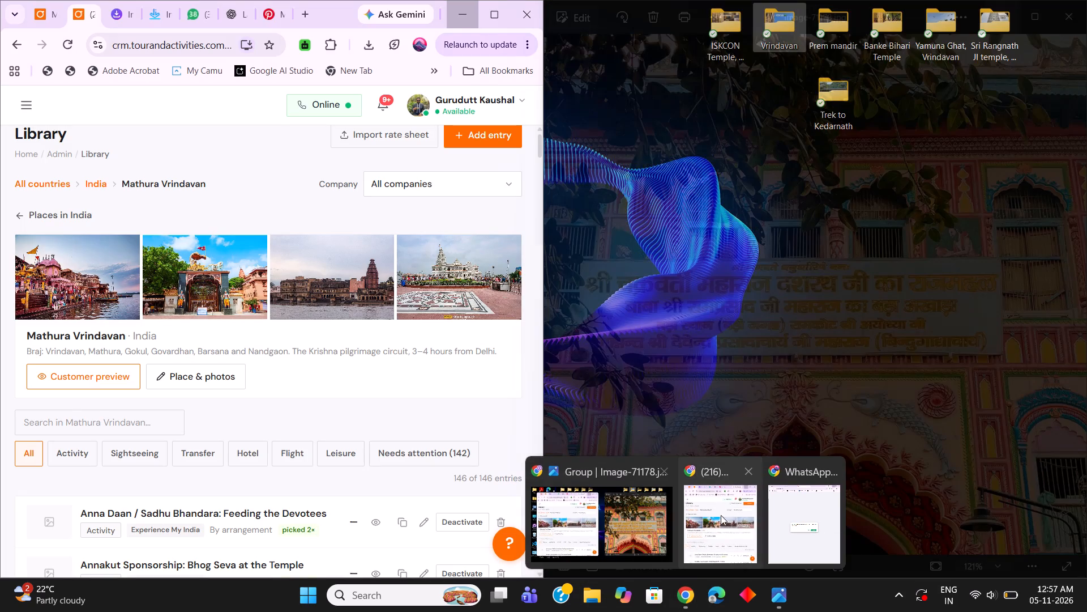
left_click(731, 517)
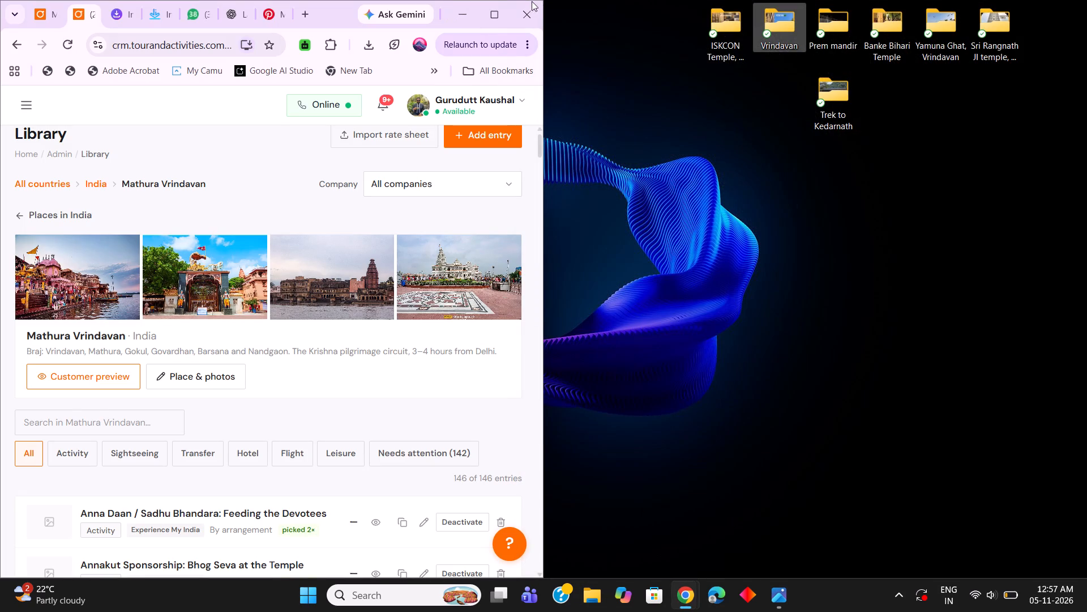
left_click(506, 10)
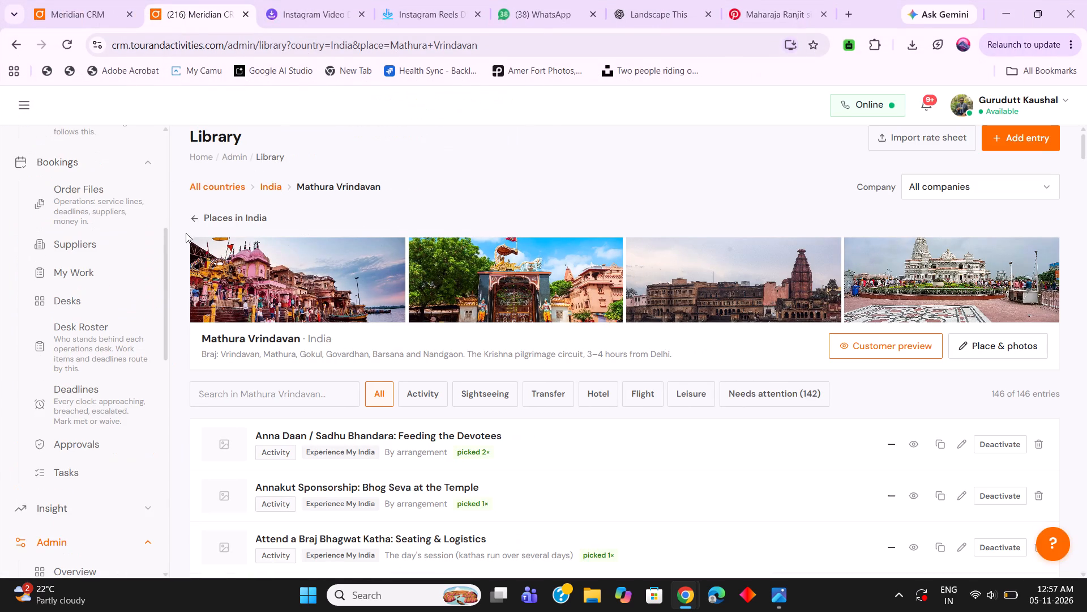
Return to the places in India, look through their photo collections, and open the Andaman page.
left_click(195, 224)
scroll(355, 382, "down", 1)
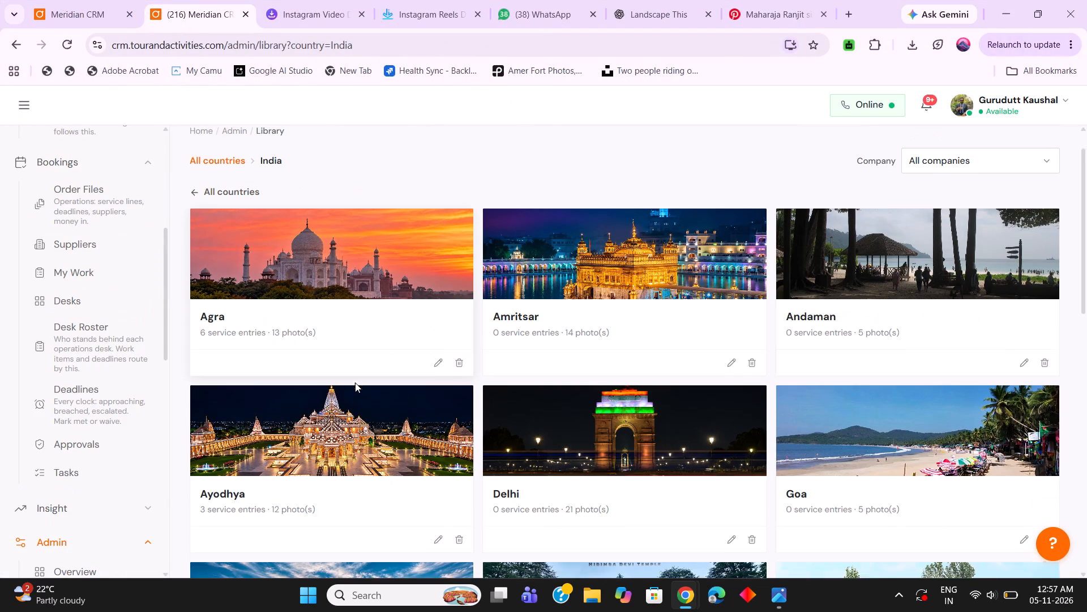
scroll(355, 382, "down", 1)
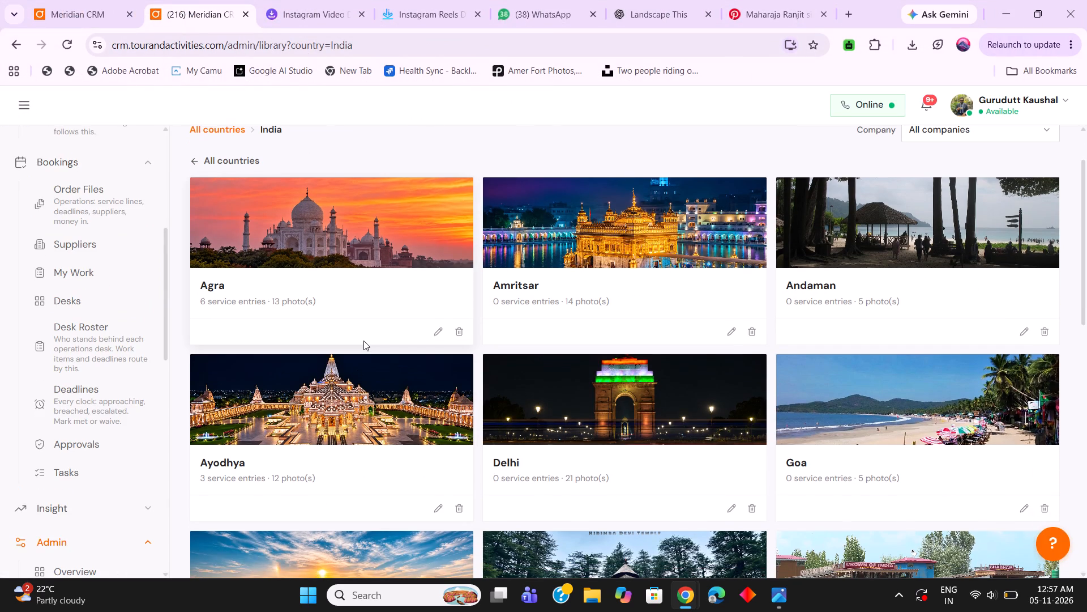
scroll(363, 341, "down", 3)
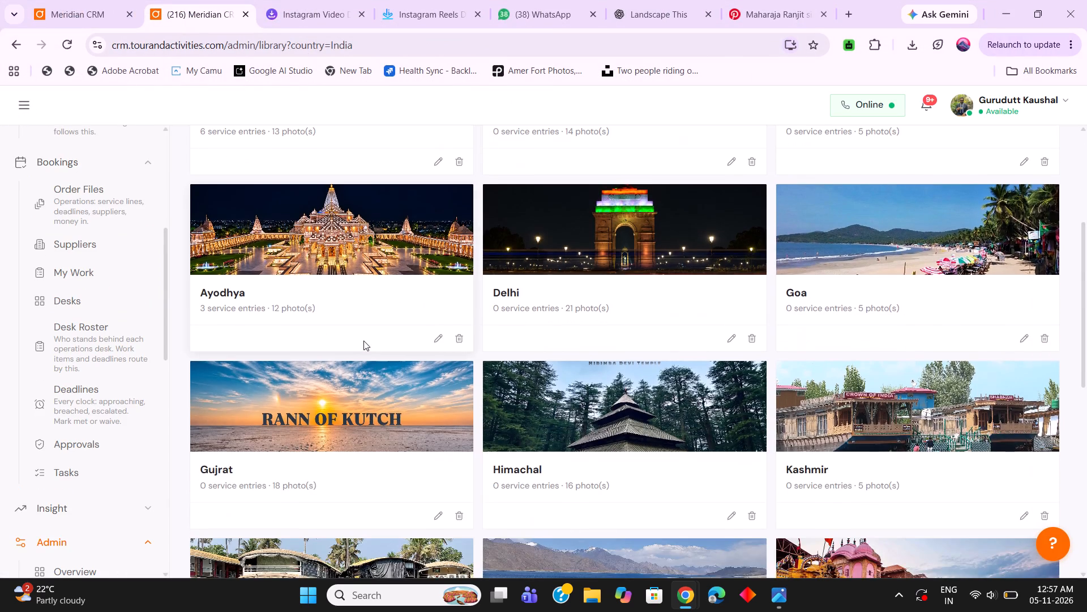
scroll(363, 341, "down", 1)
scroll(363, 341, "up", 4)
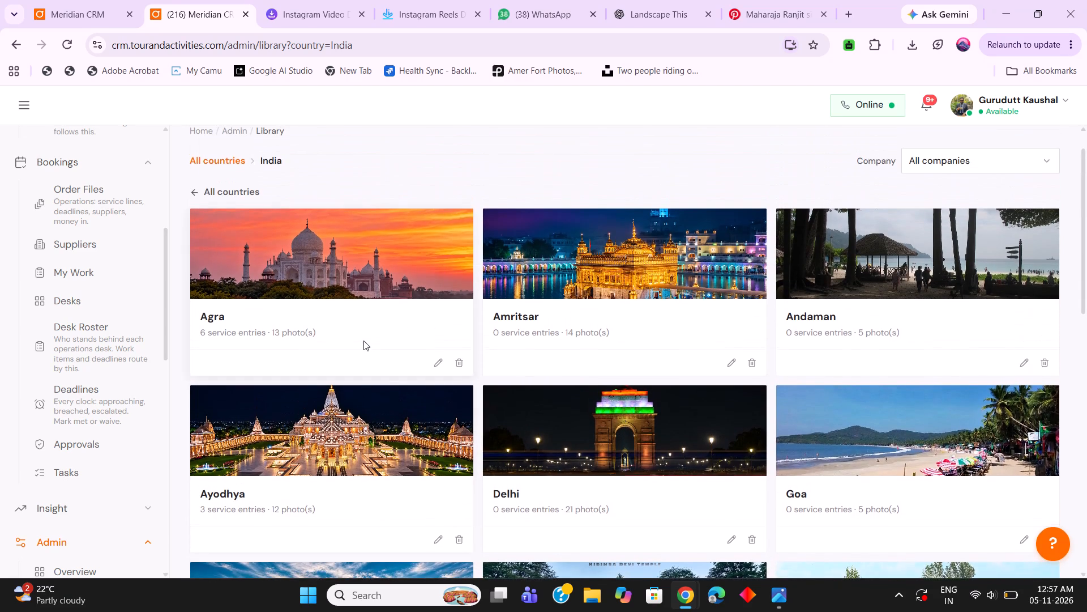
scroll(418, 402, "down", 3)
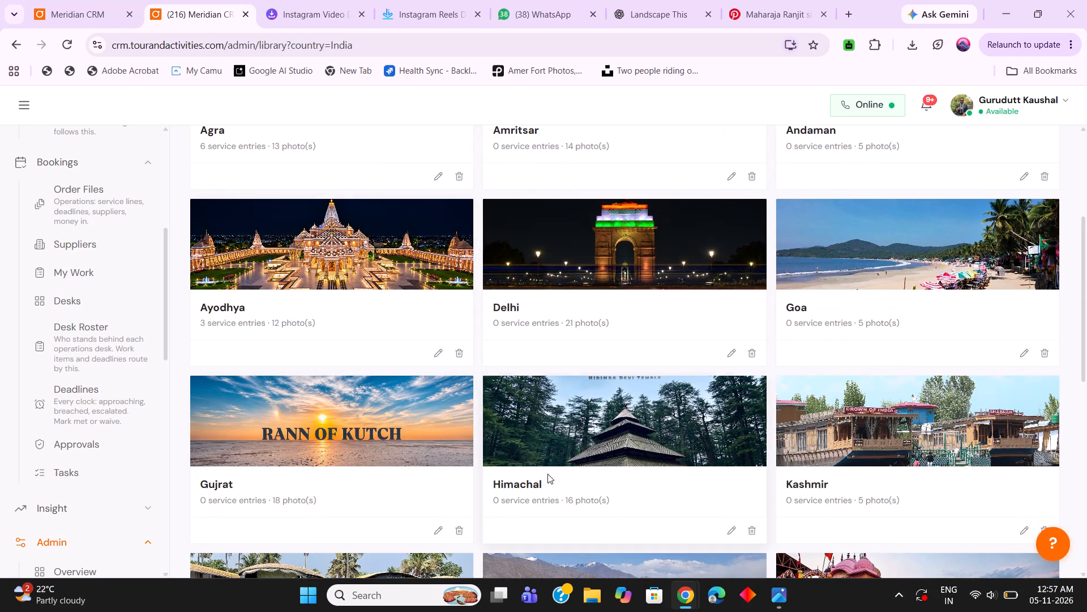
scroll(601, 445, "down", 6)
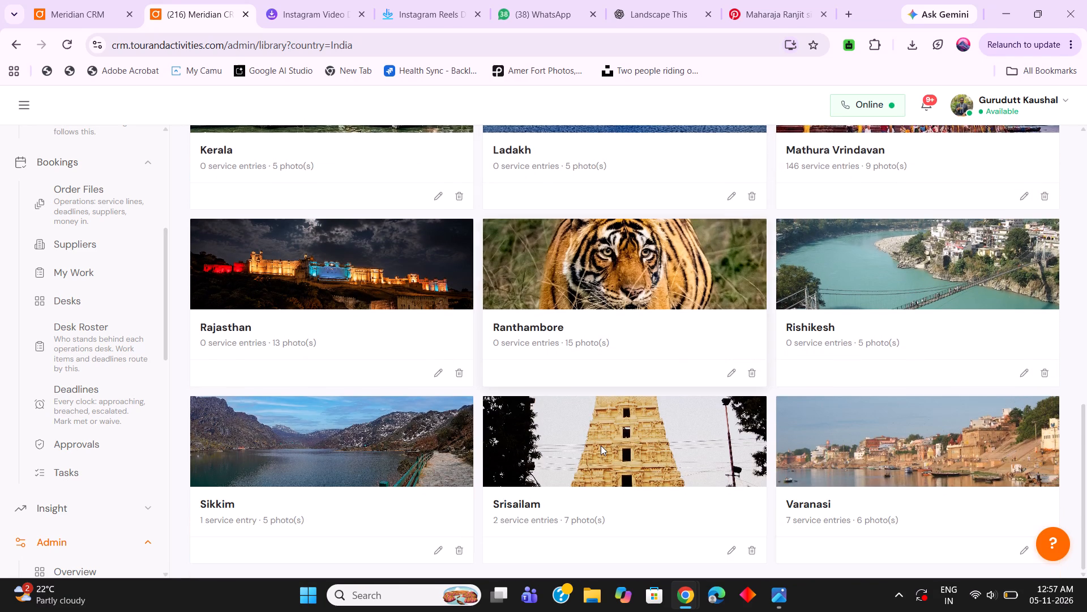
scroll(601, 445, "down", 3)
scroll(601, 445, "up", 5)
scroll(601, 445, "down", 2)
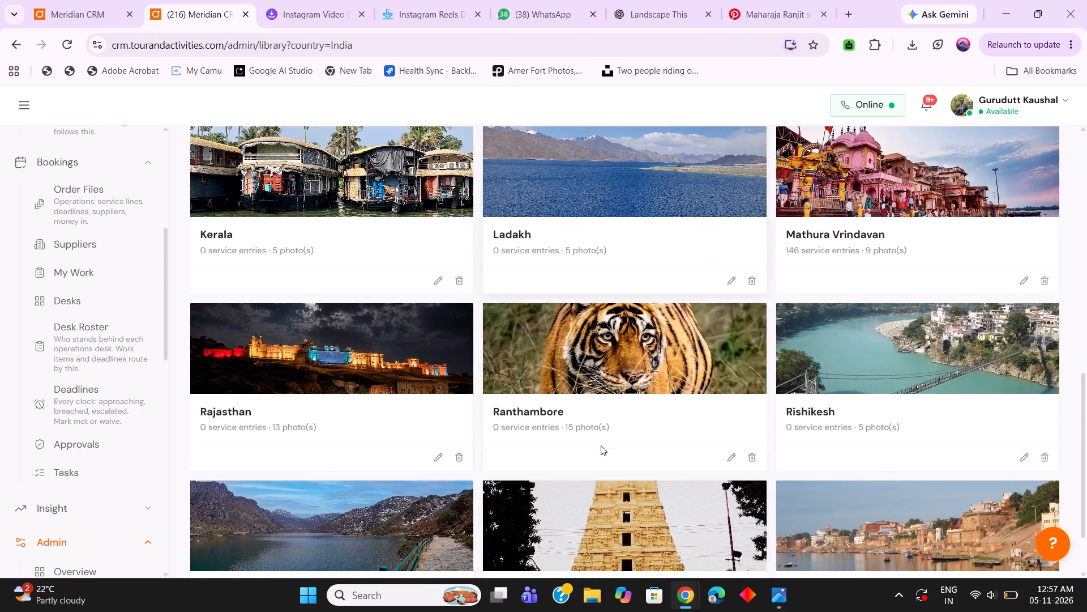
scroll(601, 445, "up", 5)
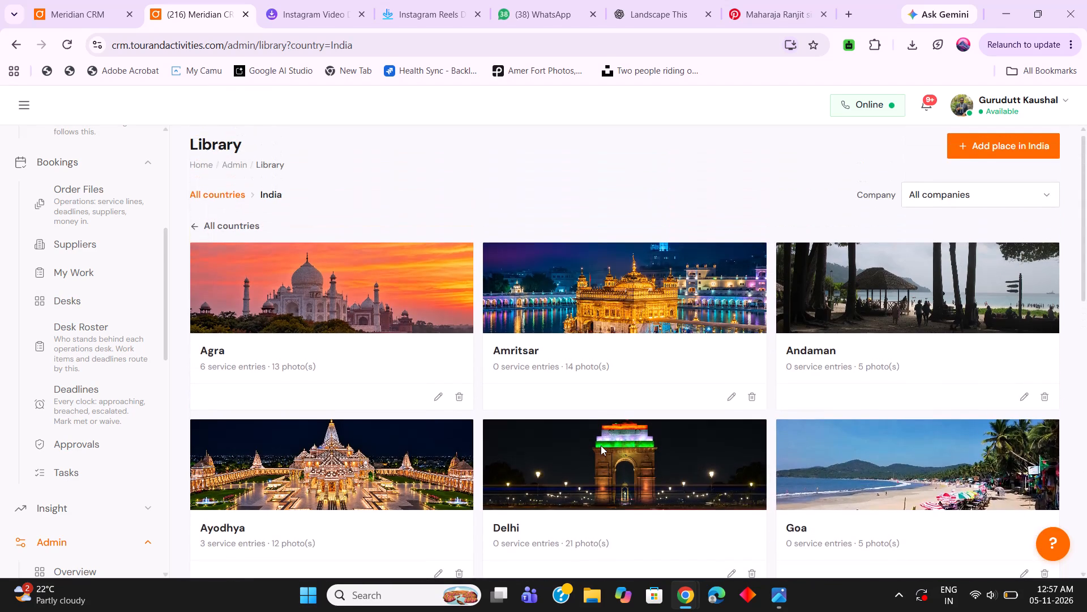
scroll(601, 445, "down", 2)
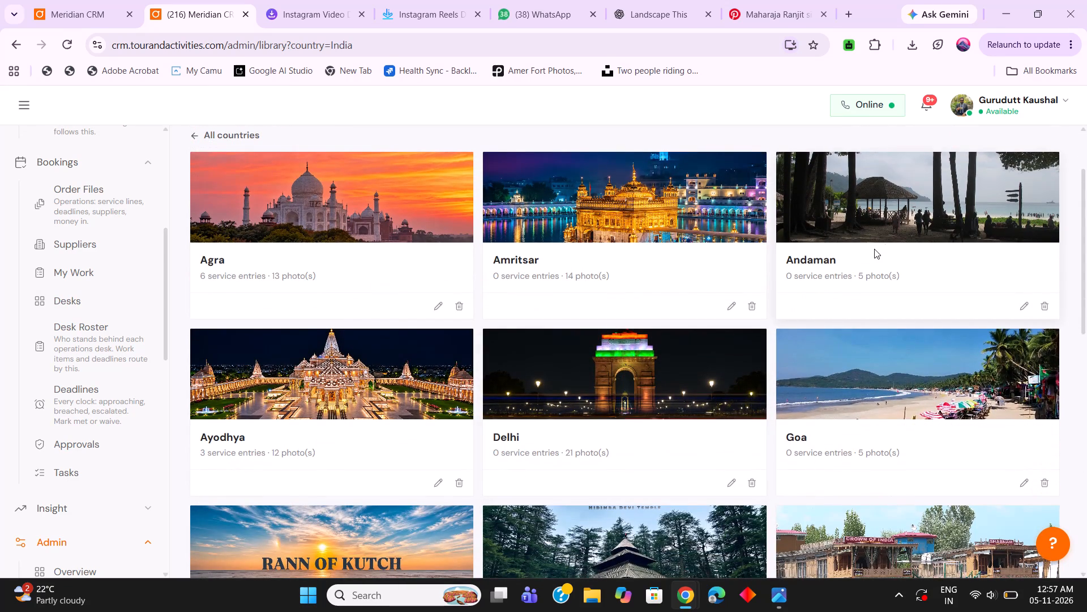
left_click(874, 249)
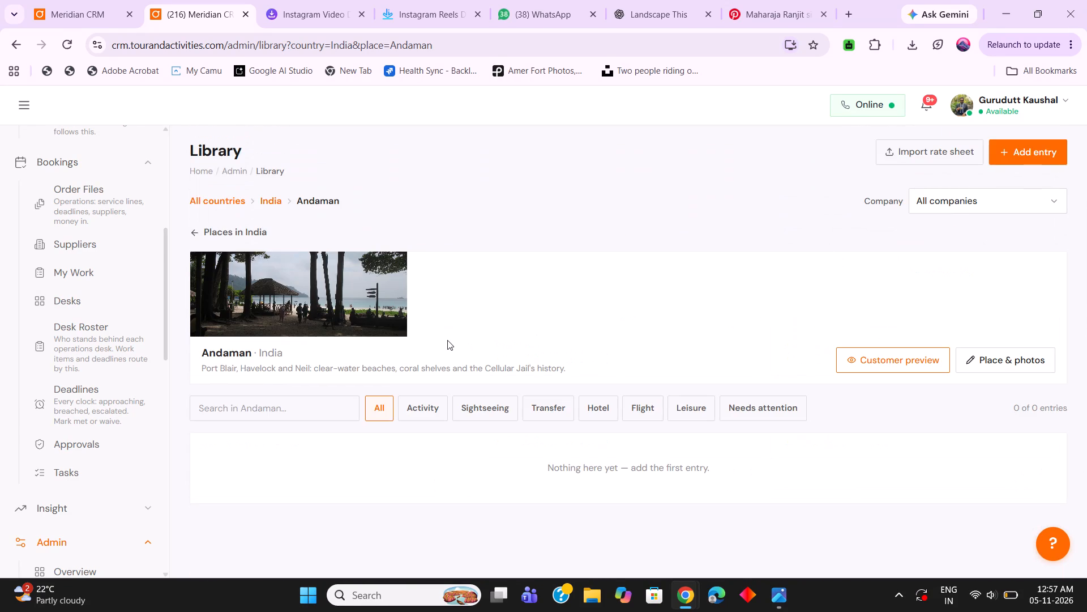
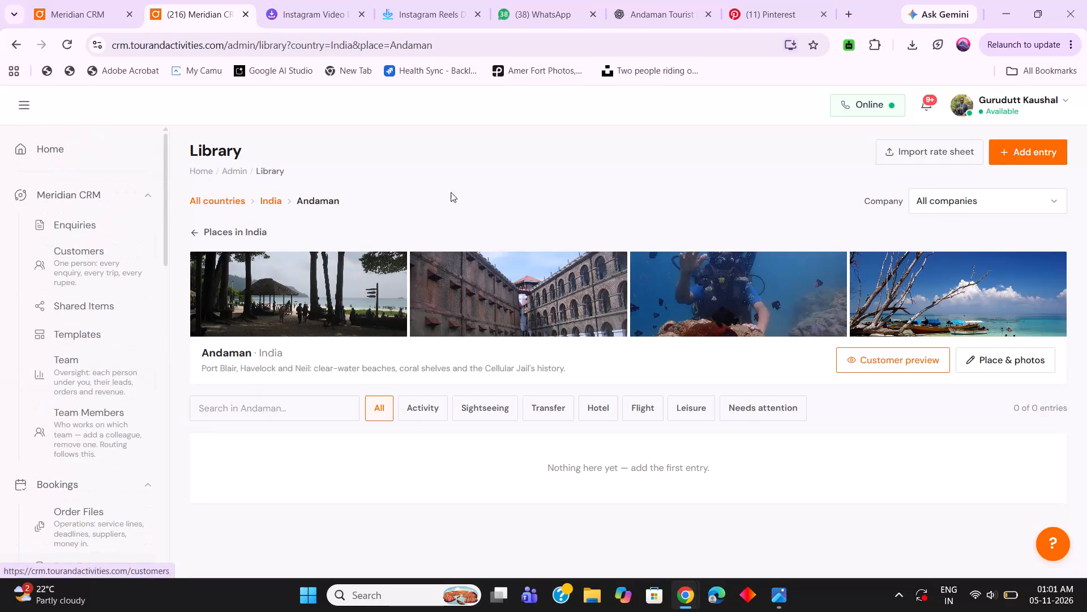
Return to the list of places in India and look over the place cards and their photo counts.
left_click(202, 235)
scroll(322, 335, "up", 1)
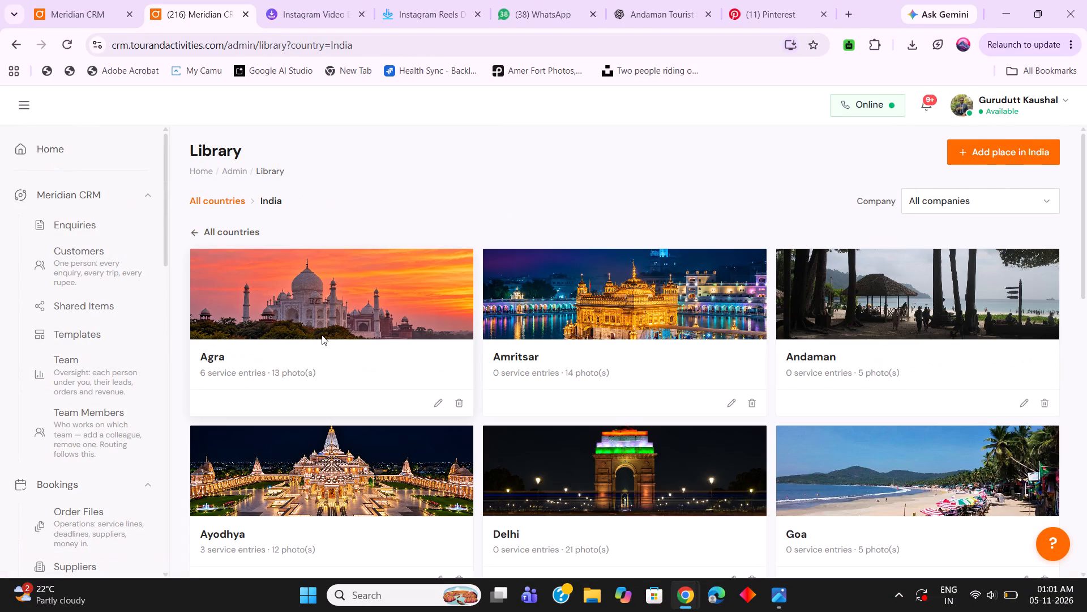
scroll(322, 335, "down", 3)
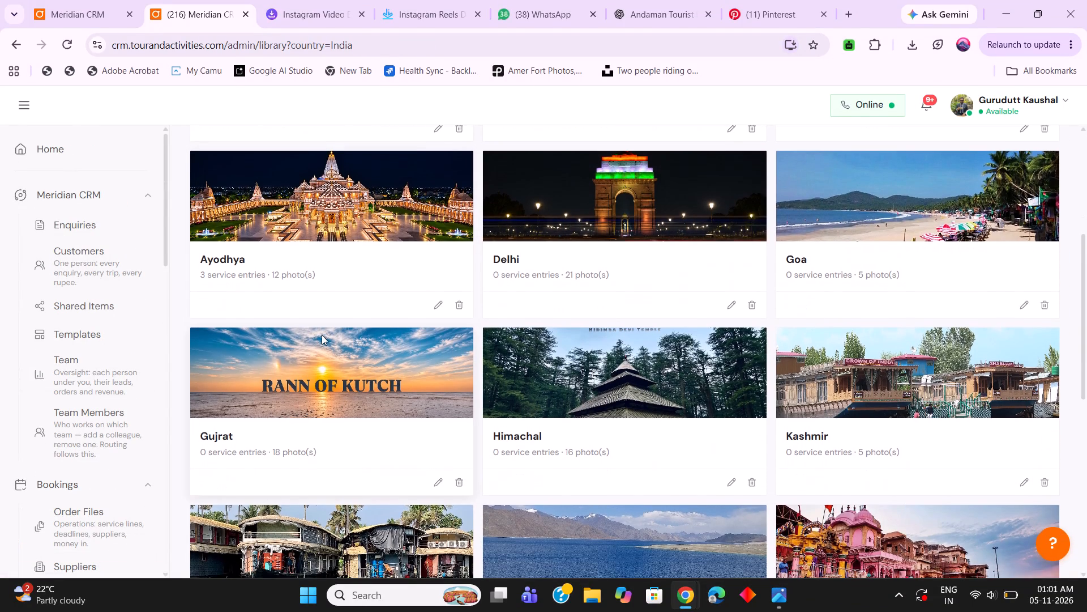
scroll(322, 335, "down", 1)
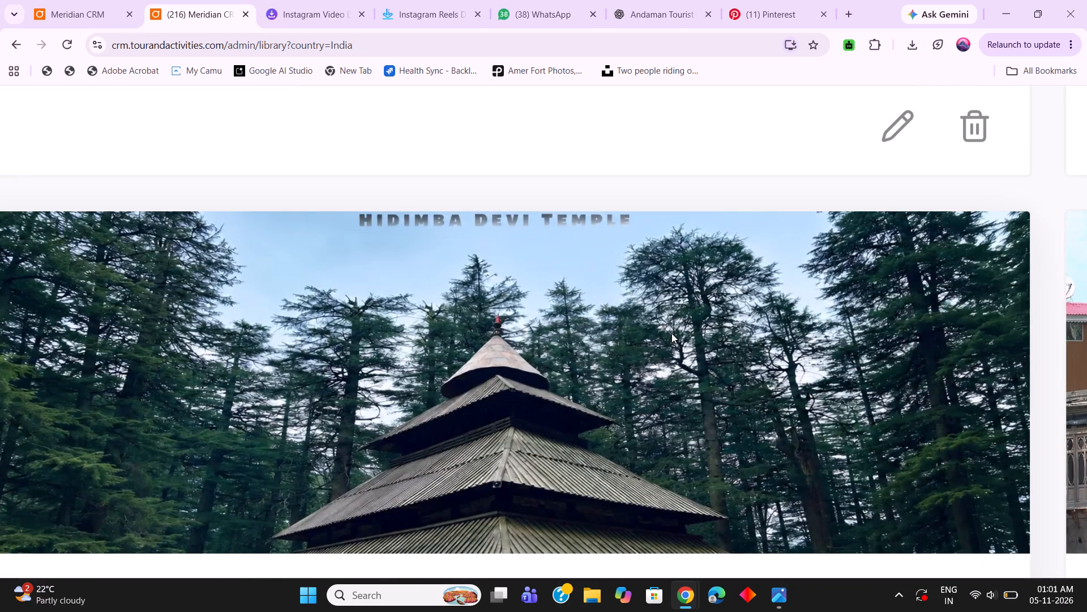
scroll(354, 357, "up", 1)
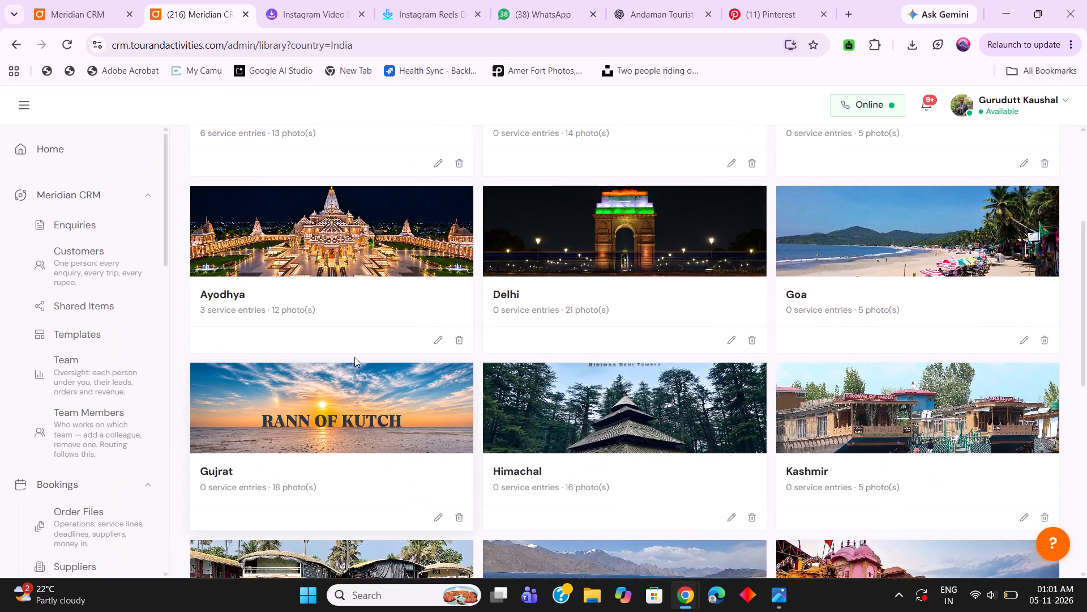
scroll(354, 357, "up", 4)
scroll(354, 357, "down", 1)
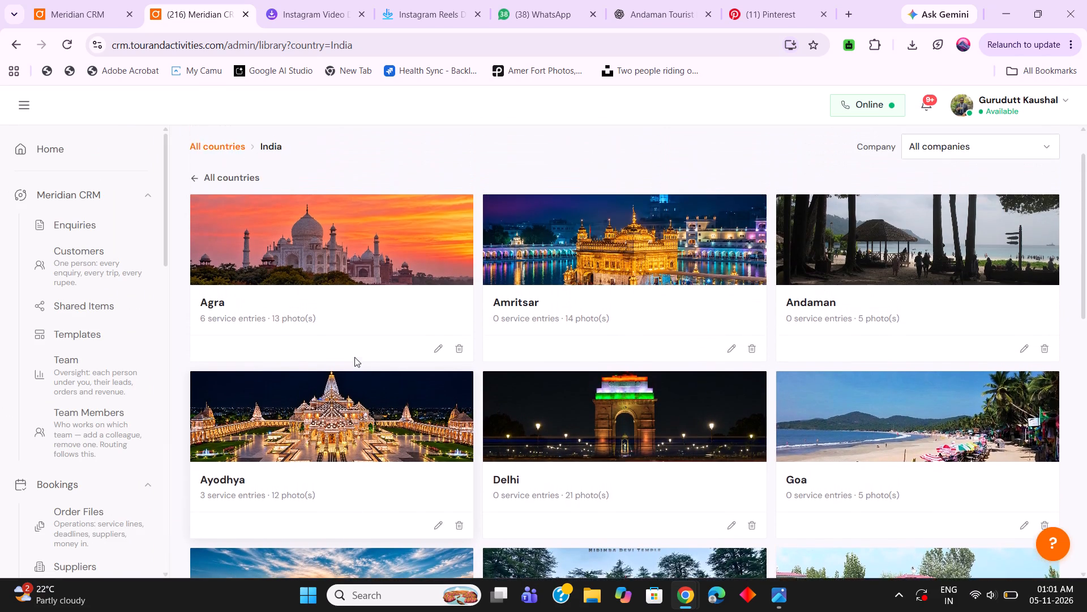
scroll(354, 357, "down", 1)
Open Himachal and go through all its banner photos in the laptop customer preview, closing the preview at the end.
left_click(492, 430)
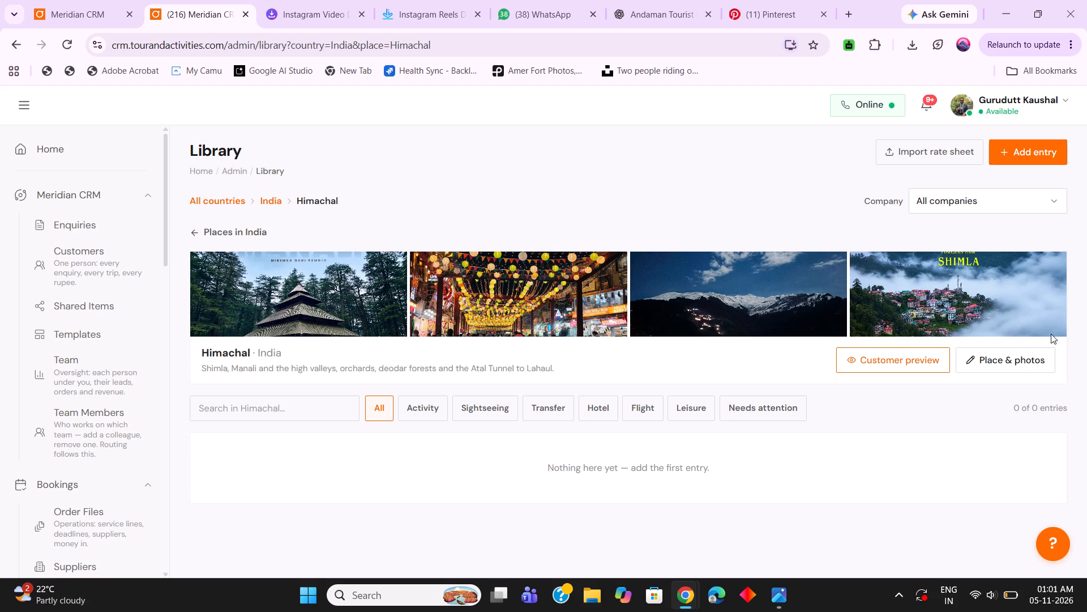
left_click(935, 364)
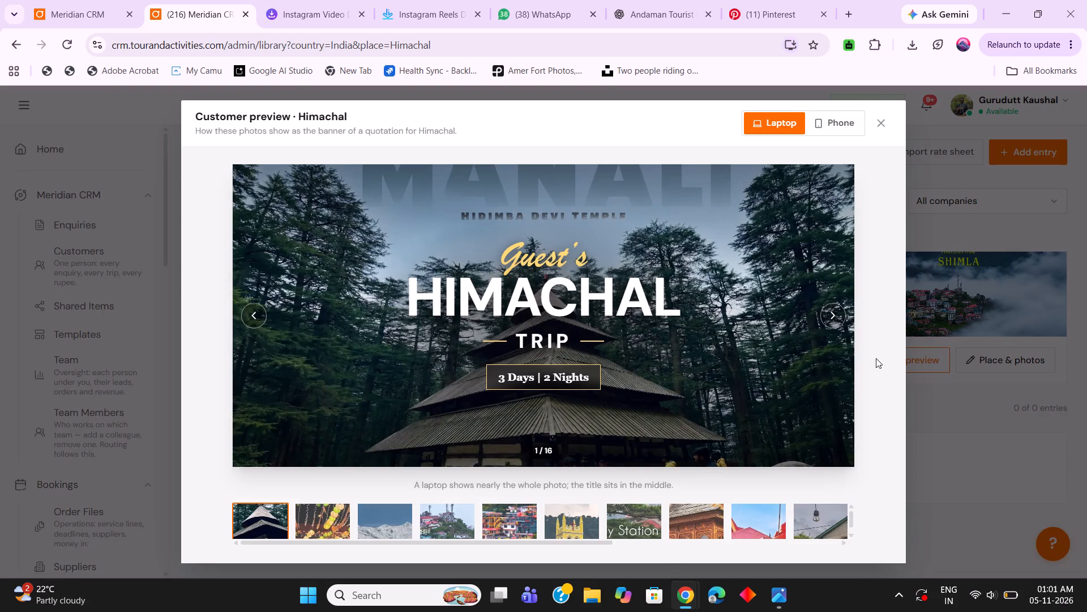
left_click(832, 319)
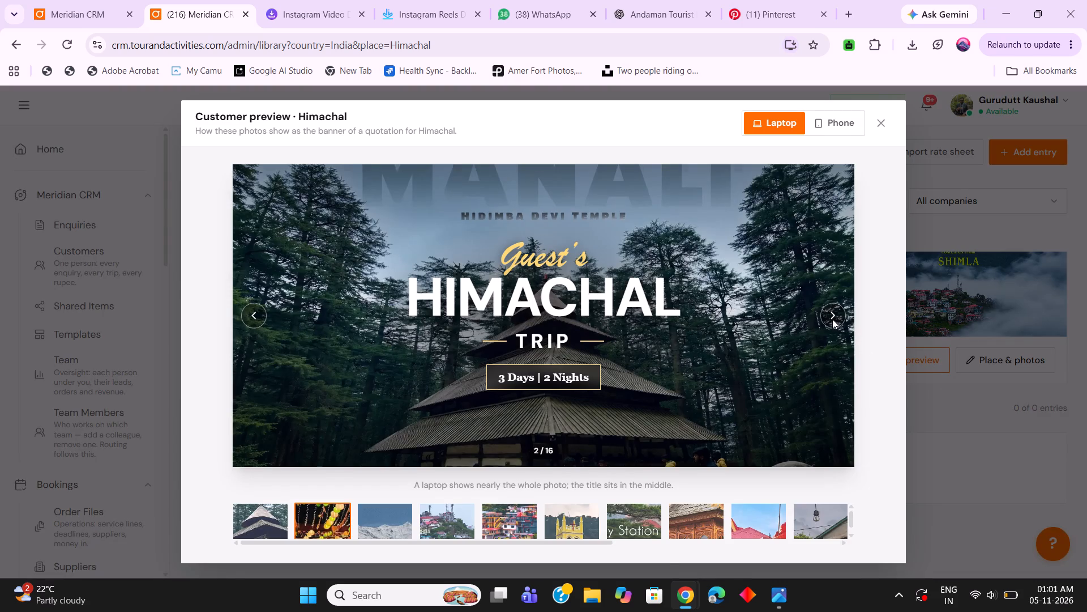
left_click(832, 319)
left_click(832, 319)
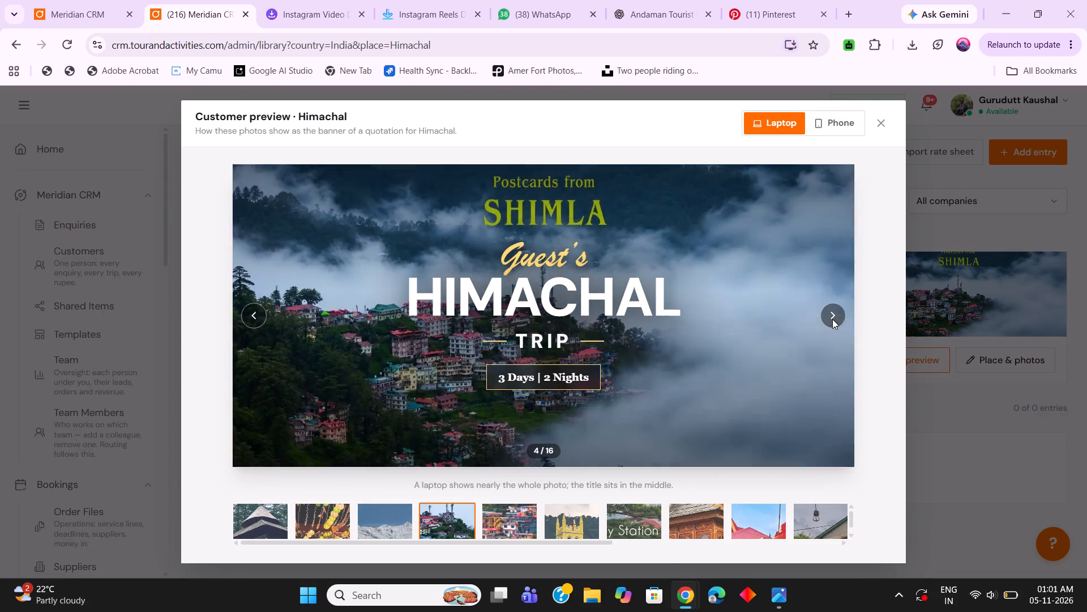
left_click(832, 319)
left_click(832, 319)
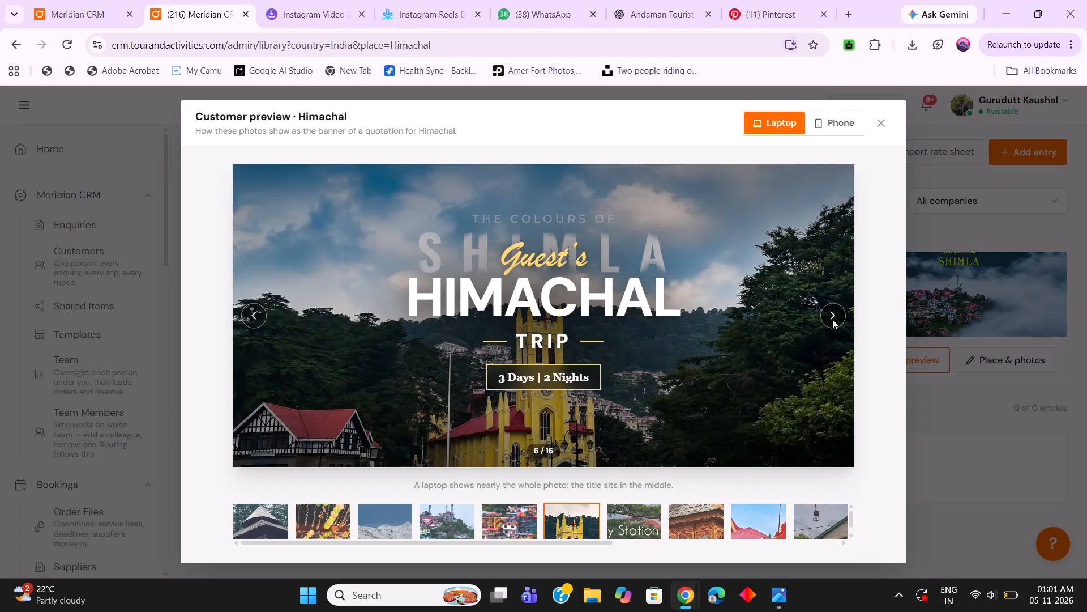
left_click(832, 319)
left_click(832, 319)
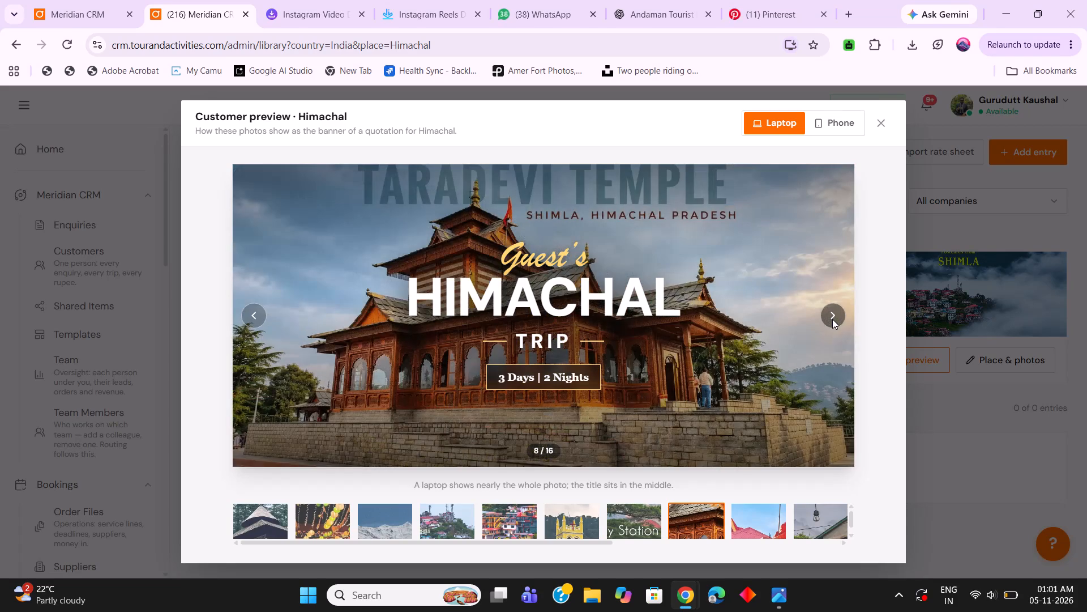
left_click(832, 319)
left_click(832, 319)
left_click(832, 319)
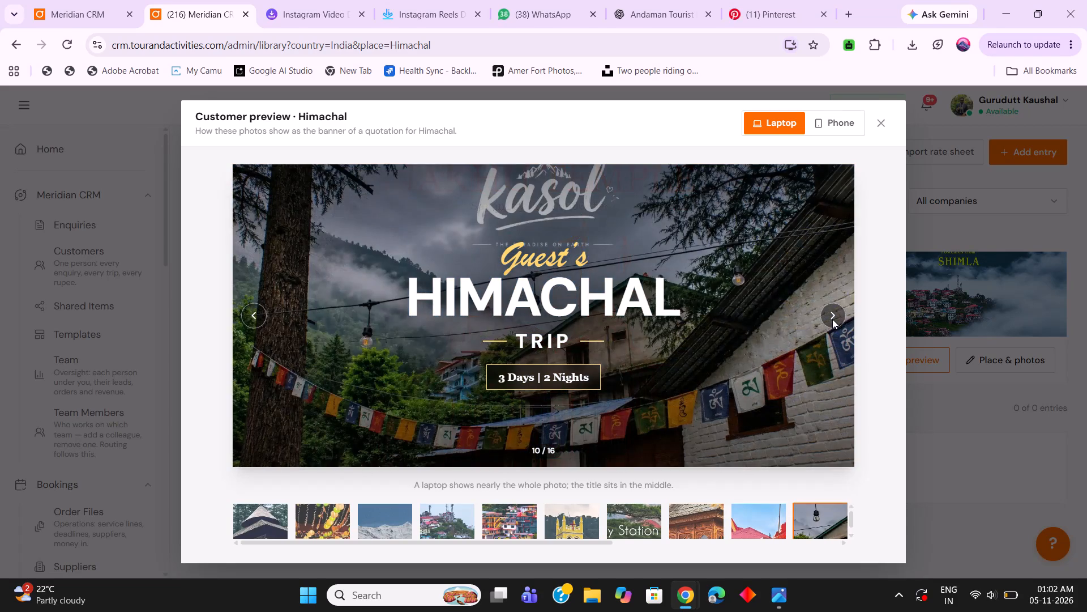
left_click(832, 319)
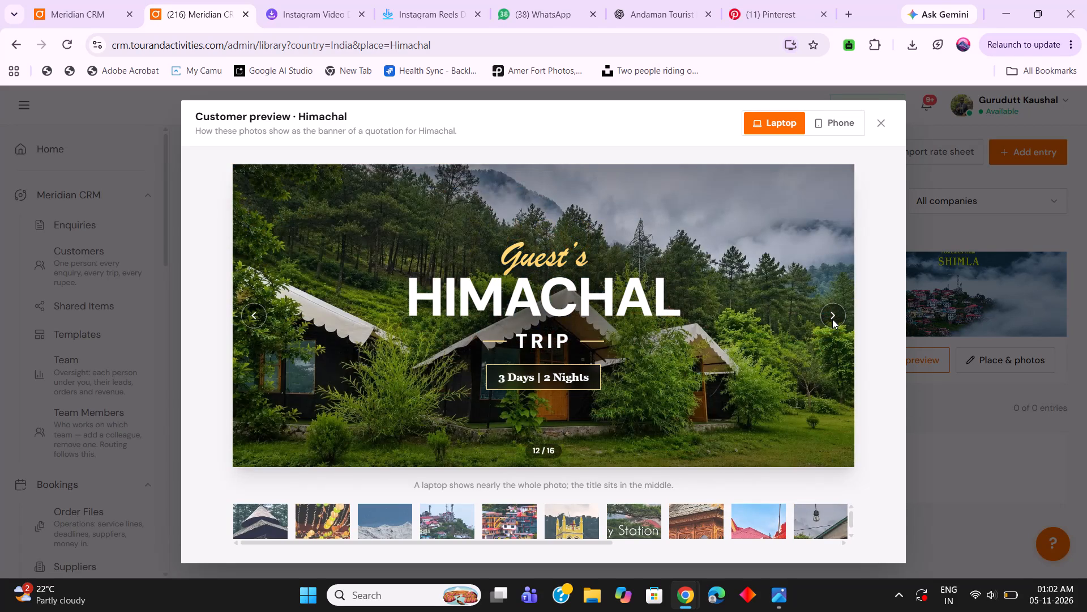
left_click(832, 319)
left_click(832, 319)
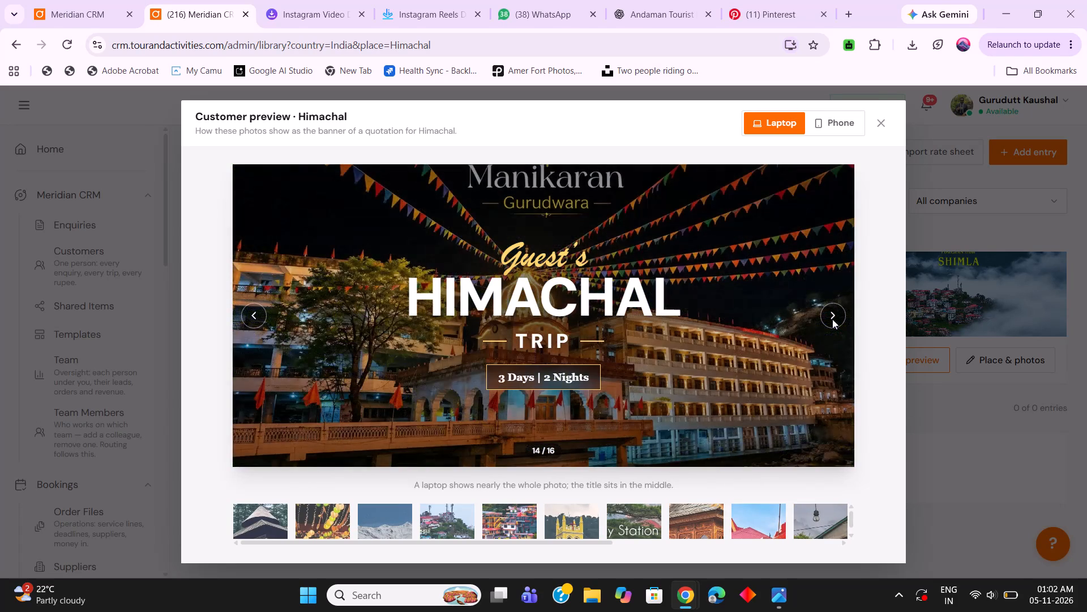
left_click(832, 319)
left_click(832, 319)
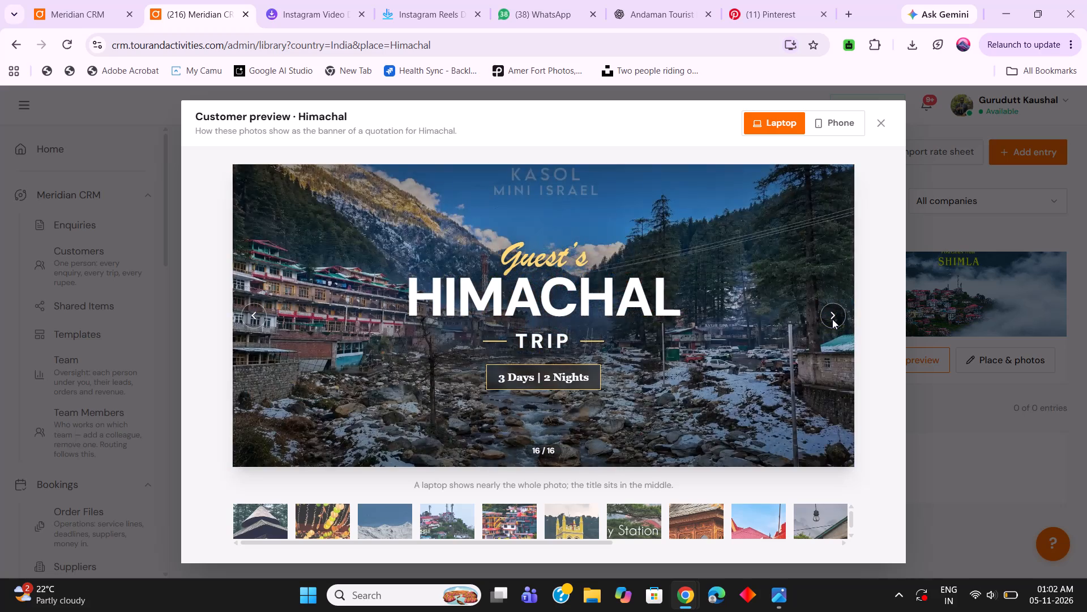
left_click(832, 319)
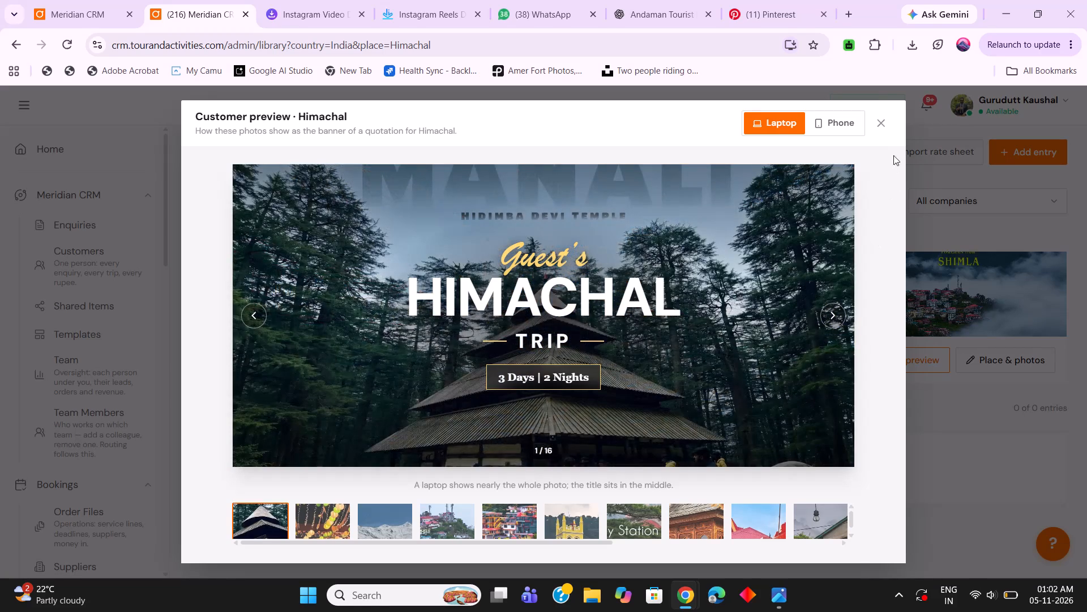
left_click(886, 127)
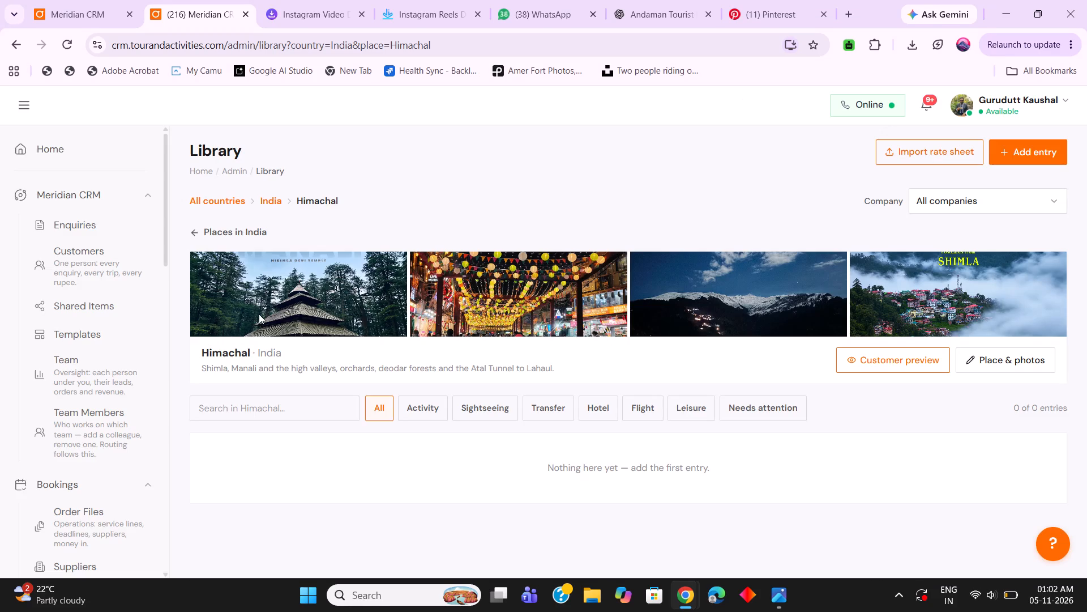
Go back to the places in India and compare the photo counts across the whole list, from Agra to Varanasi.
left_click(202, 241)
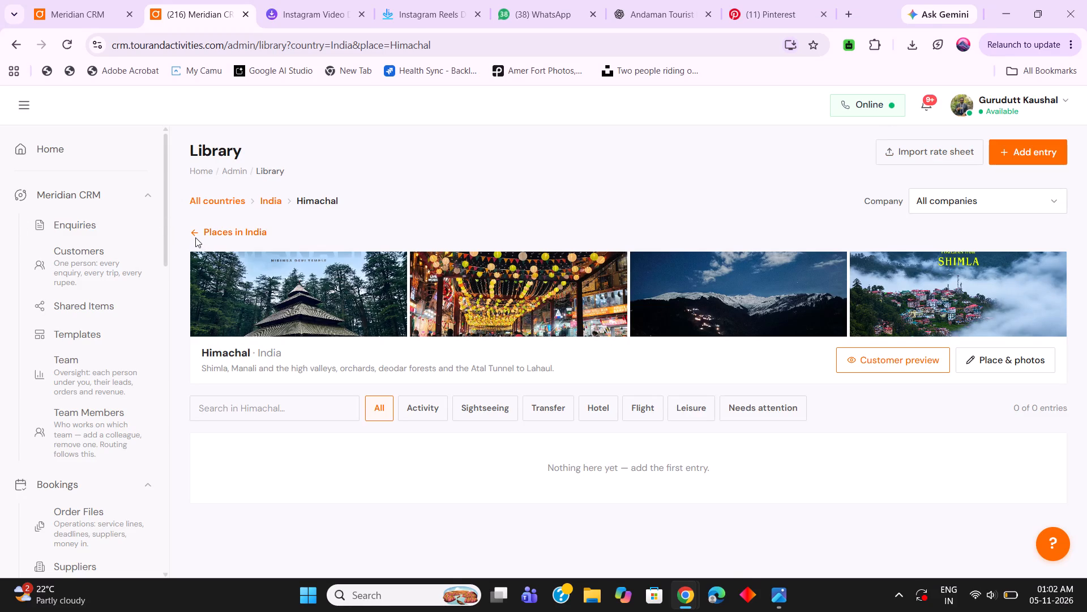
left_click(195, 238)
scroll(345, 437, "down", 1)
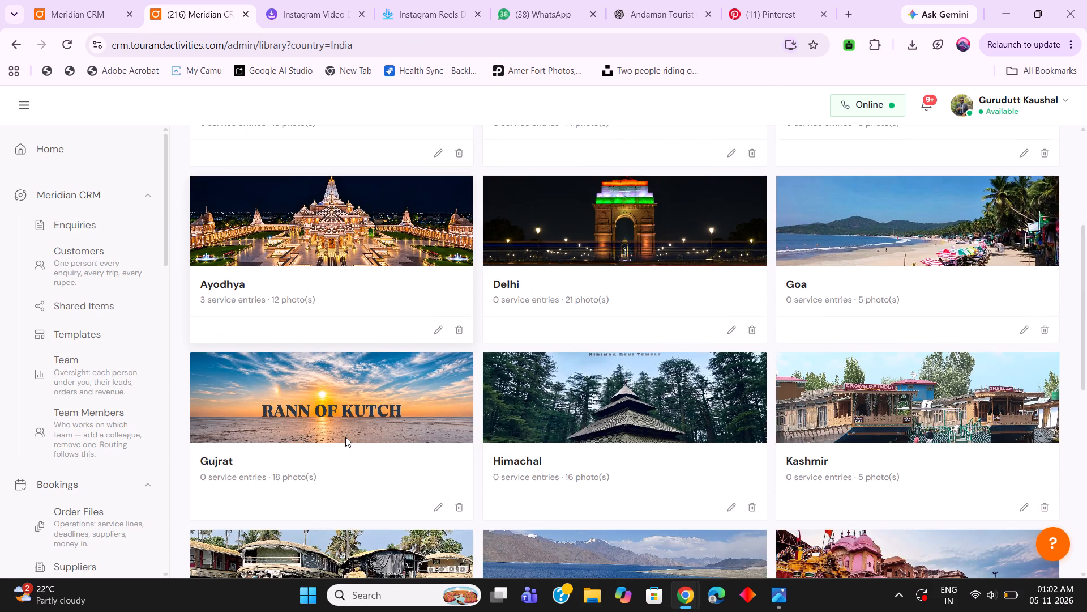
scroll(345, 437, "down", 1)
scroll(517, 412, "down", 3)
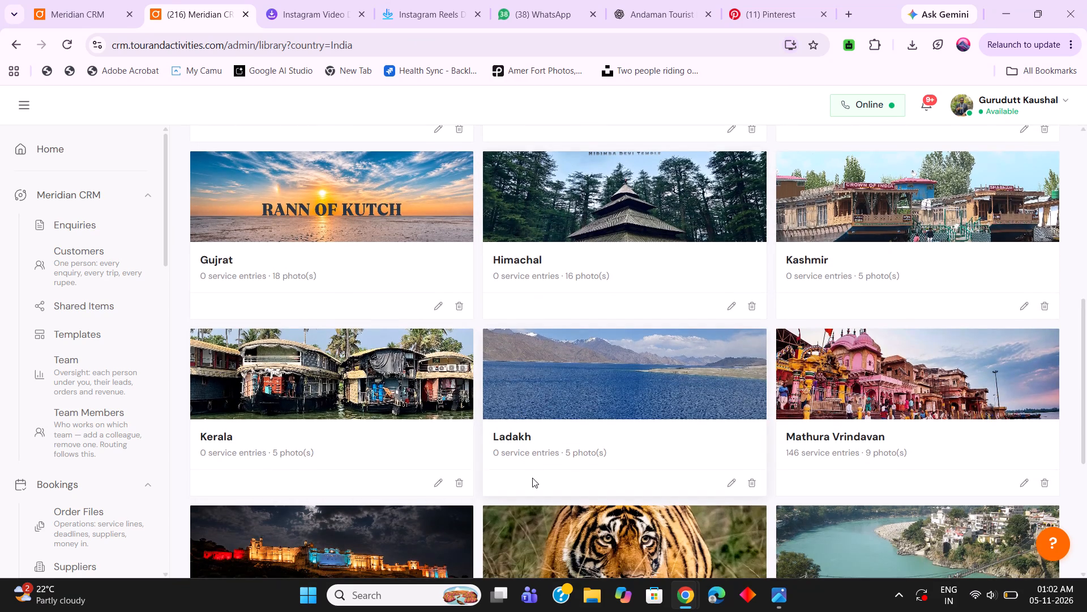
scroll(532, 478, "down", 2)
scroll(639, 452, "down", 3)
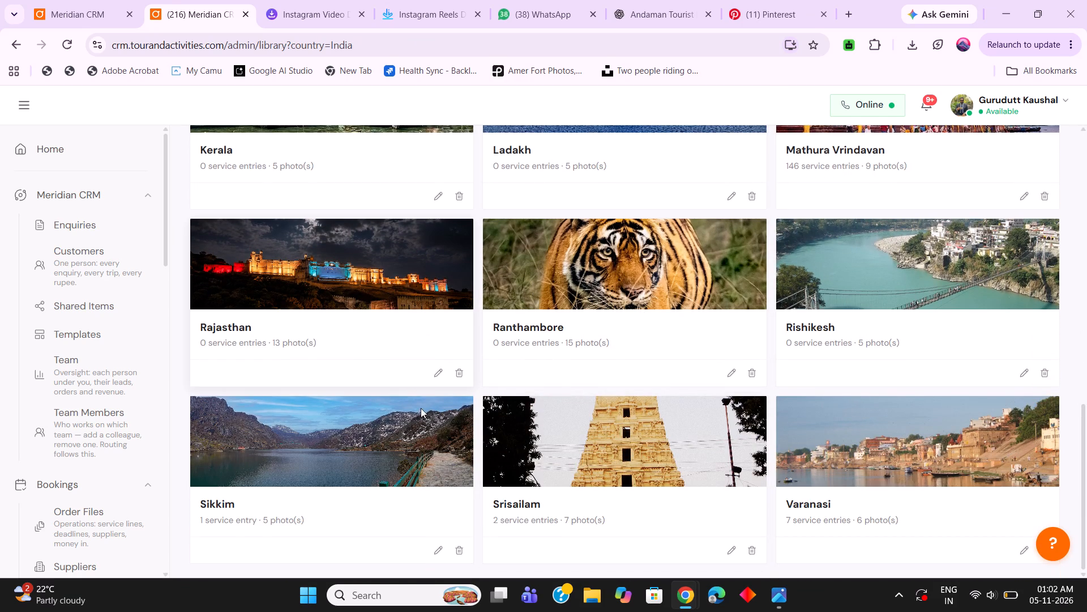
scroll(423, 422, "down", 1)
scroll(423, 422, "up", 12)
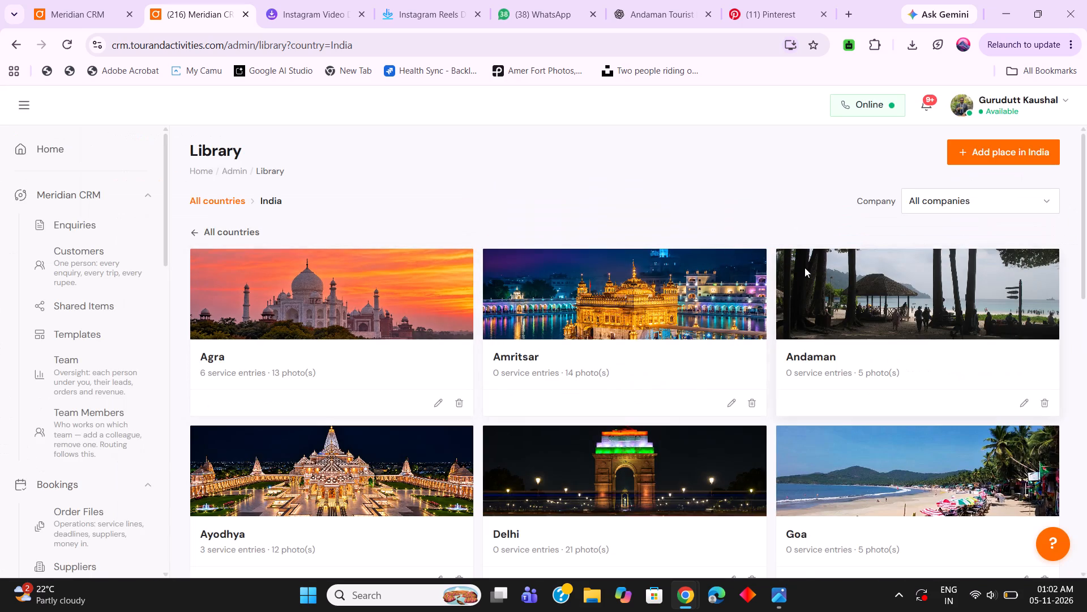
scroll(609, 299, "up", 1)
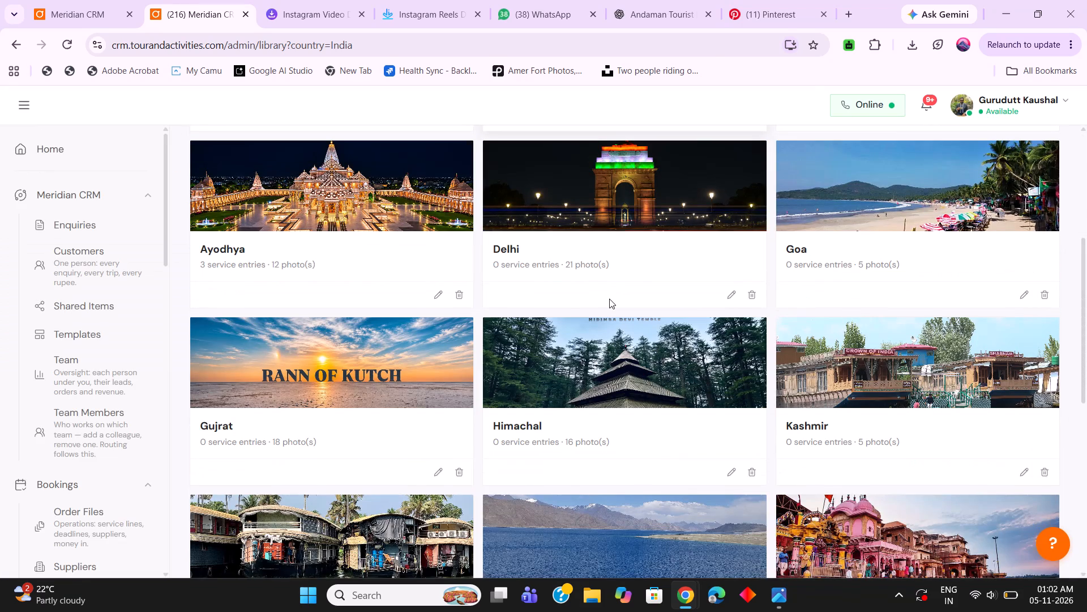
scroll(609, 299, "up", 2)
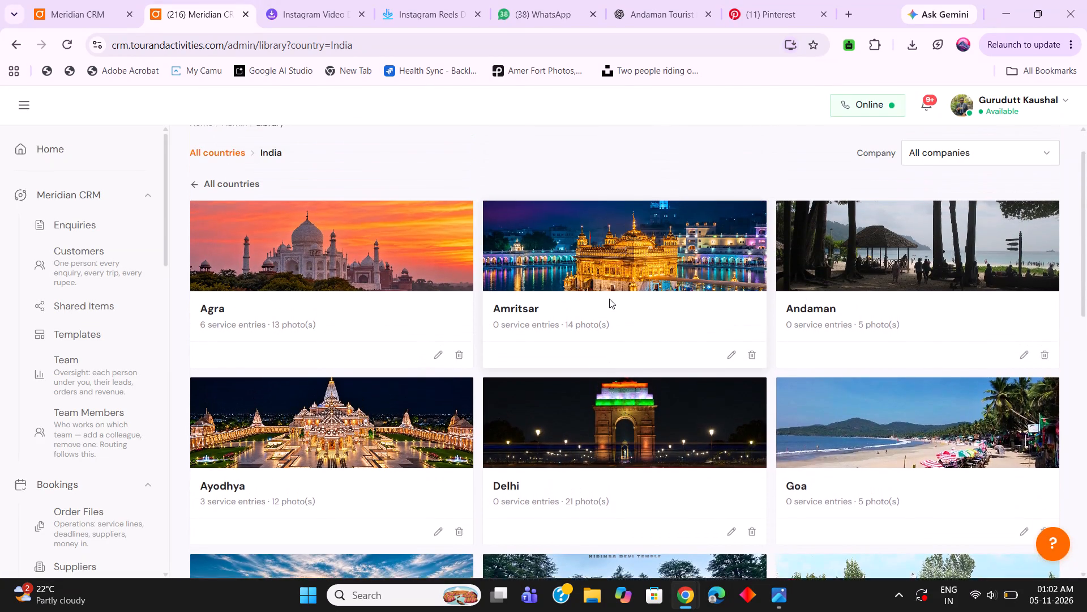
scroll(609, 299, "up", 1)
scroll(474, 289, "down", 5)
scroll(474, 289, "up", 1)
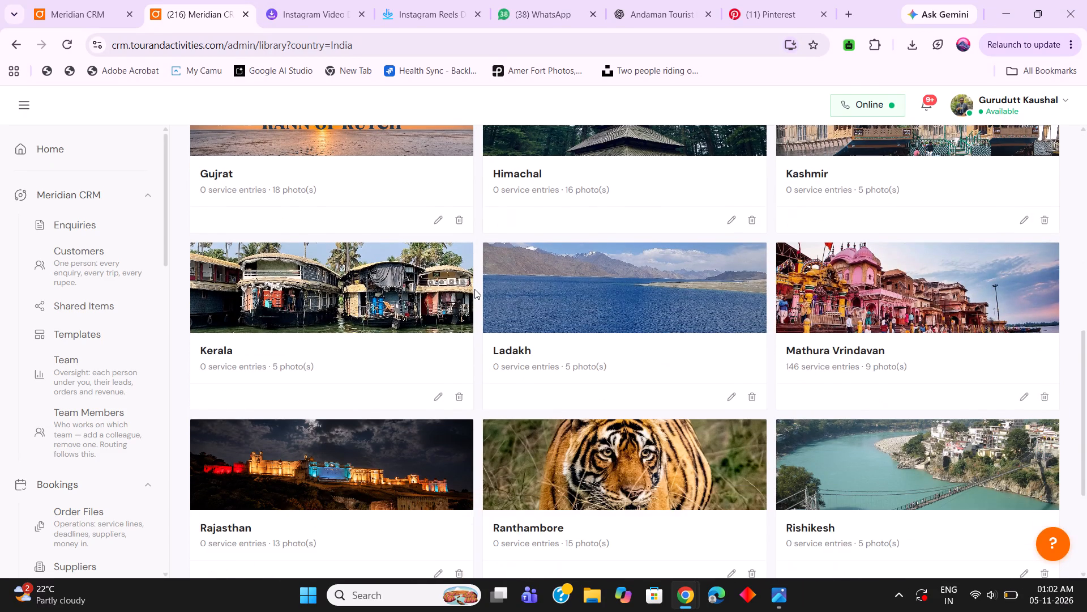
scroll(474, 289, "up", 1)
Open Gujrat and look through its banner photos in the customer preview, closing the preview at the end.
left_click(384, 217)
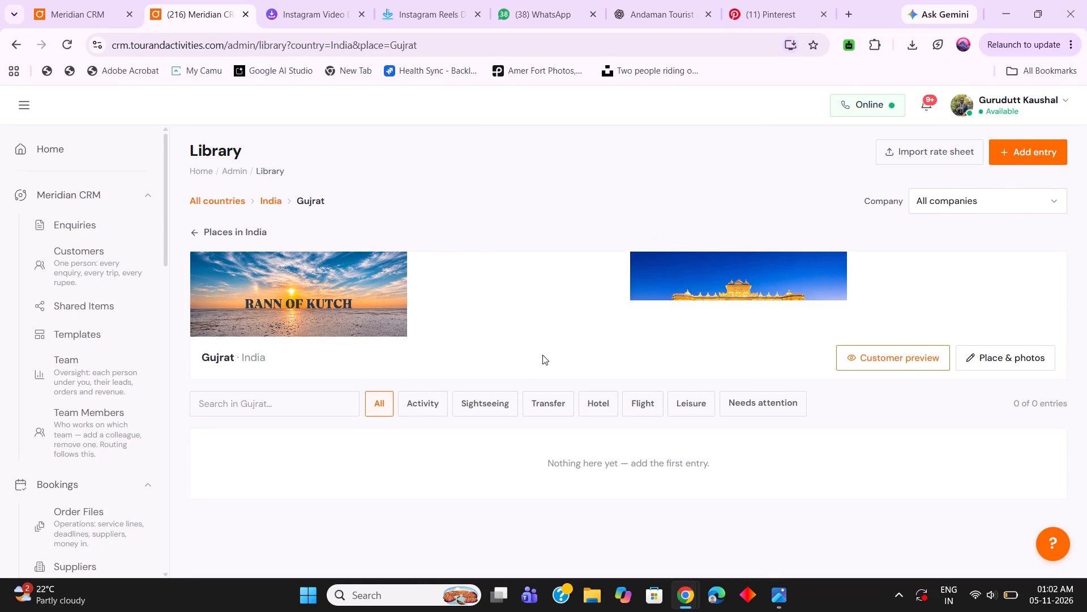
left_click(900, 359)
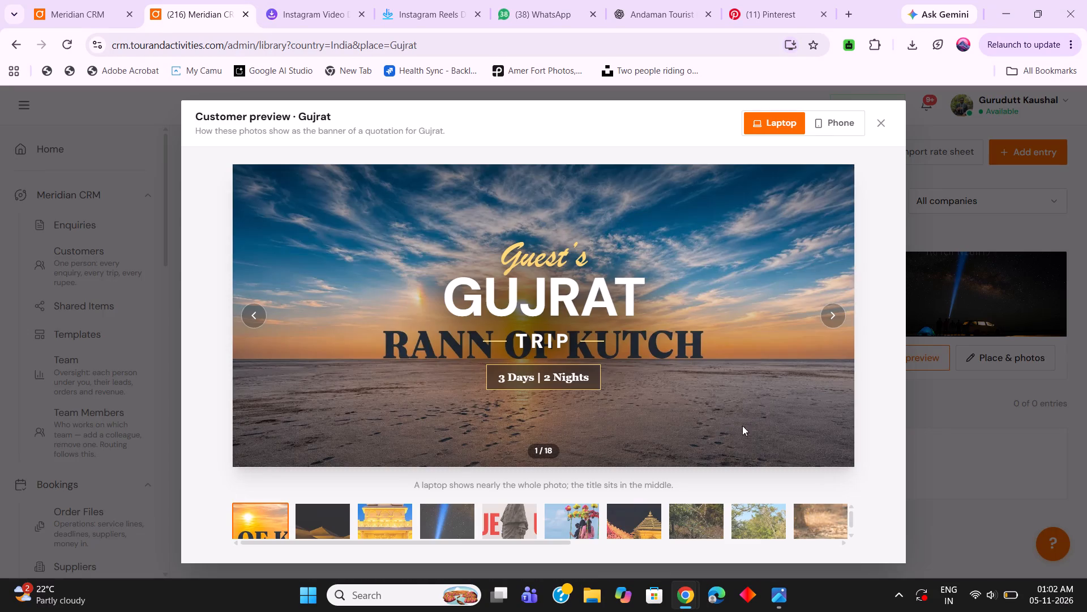
triple_click(830, 313)
triple_click(830, 313)
double_click(830, 313)
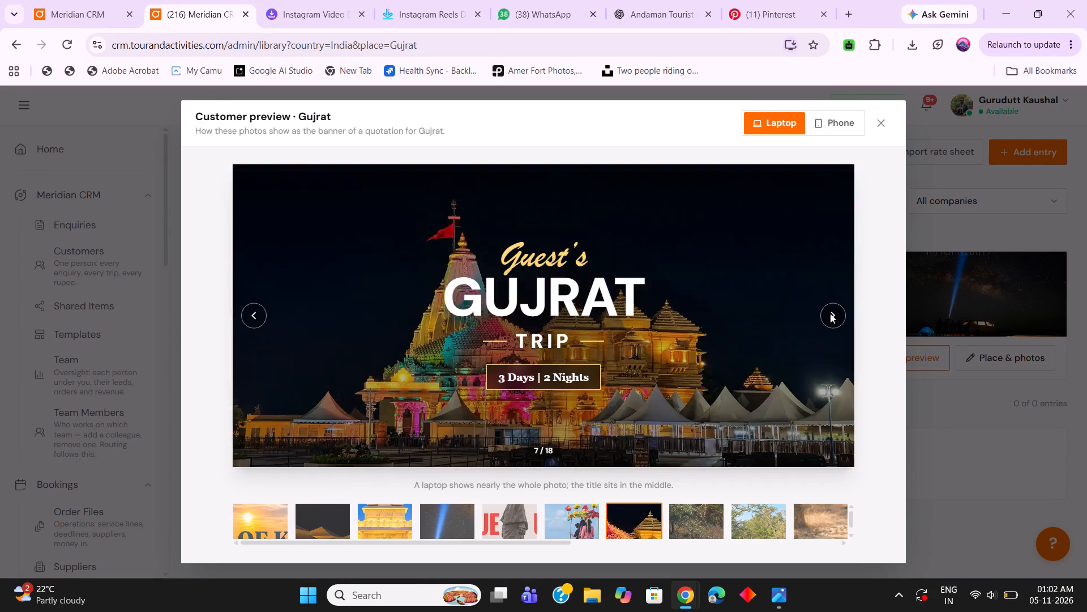
double_click(830, 313)
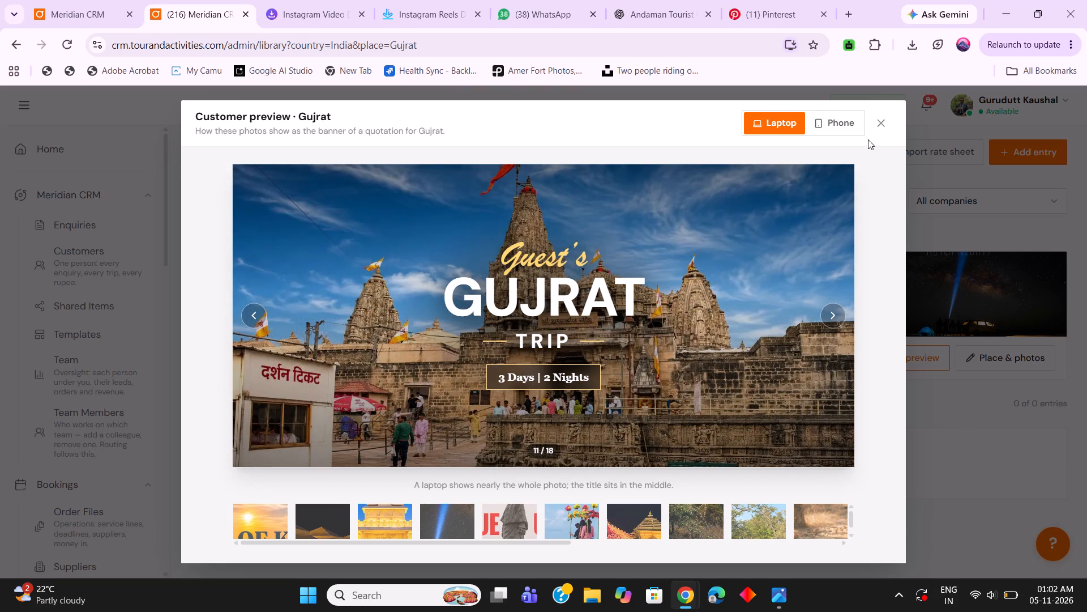
left_click(872, 127)
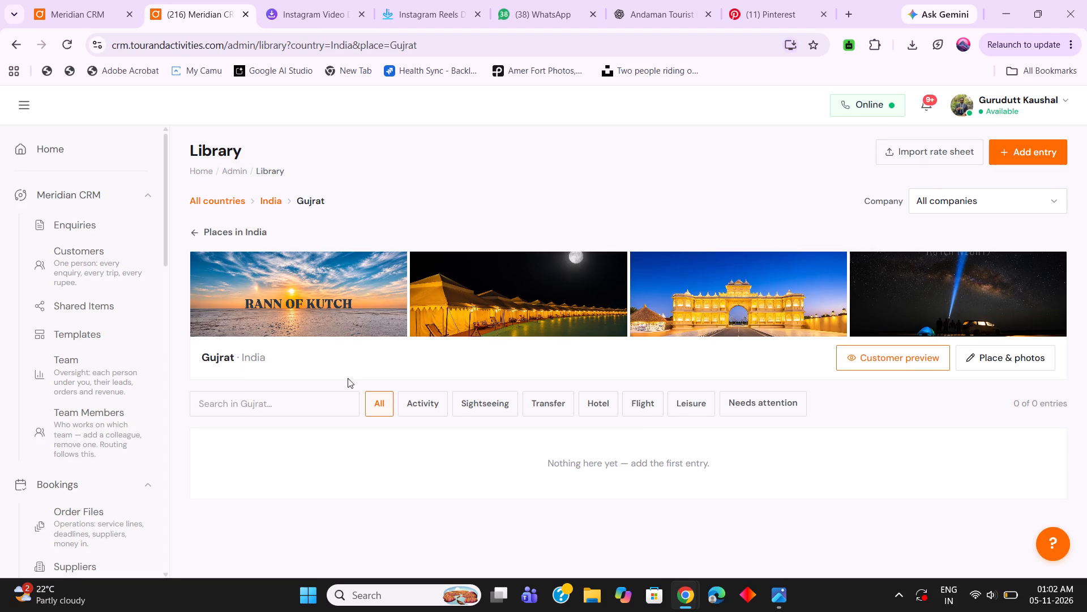
Return to the places in India and open Kerala to look at its photos.
left_click(199, 235)
scroll(426, 367, "up", 4)
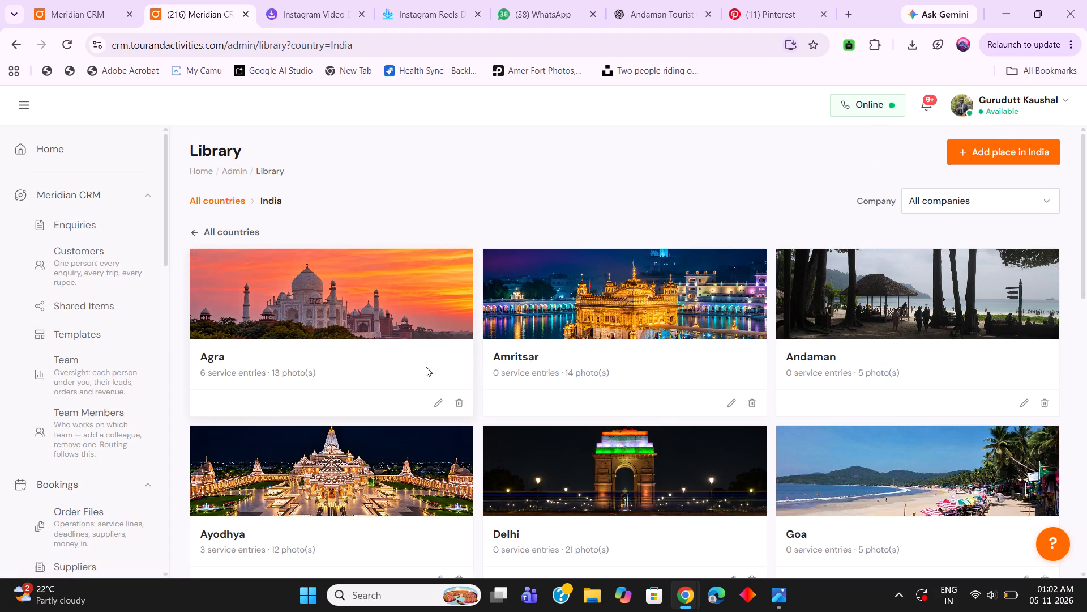
scroll(713, 419, "down", 1)
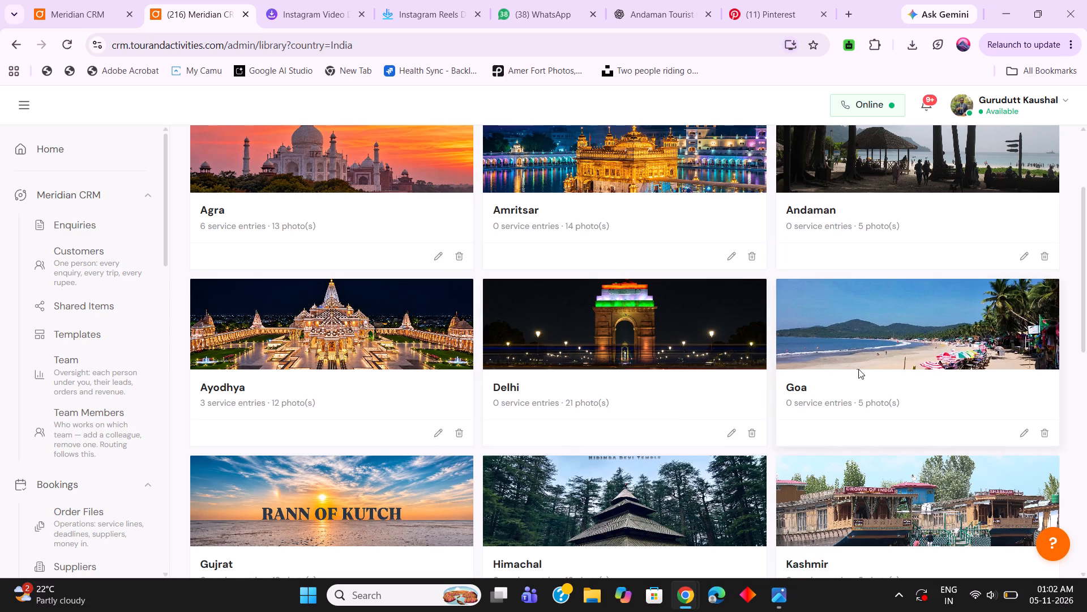
scroll(581, 368, "down", 4)
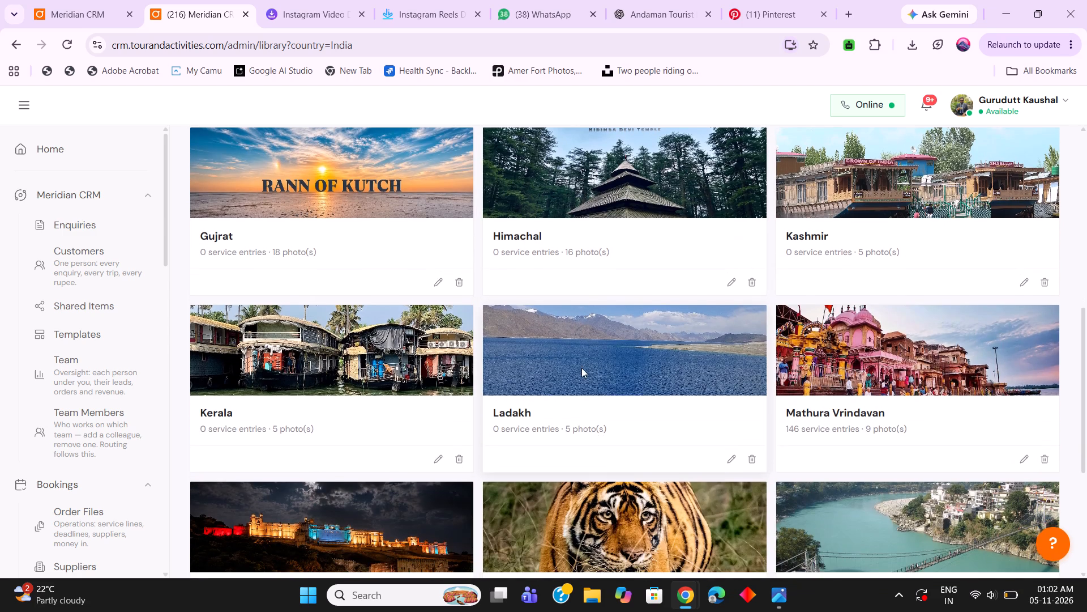
left_click(378, 420)
scroll(497, 427, "down", 1)
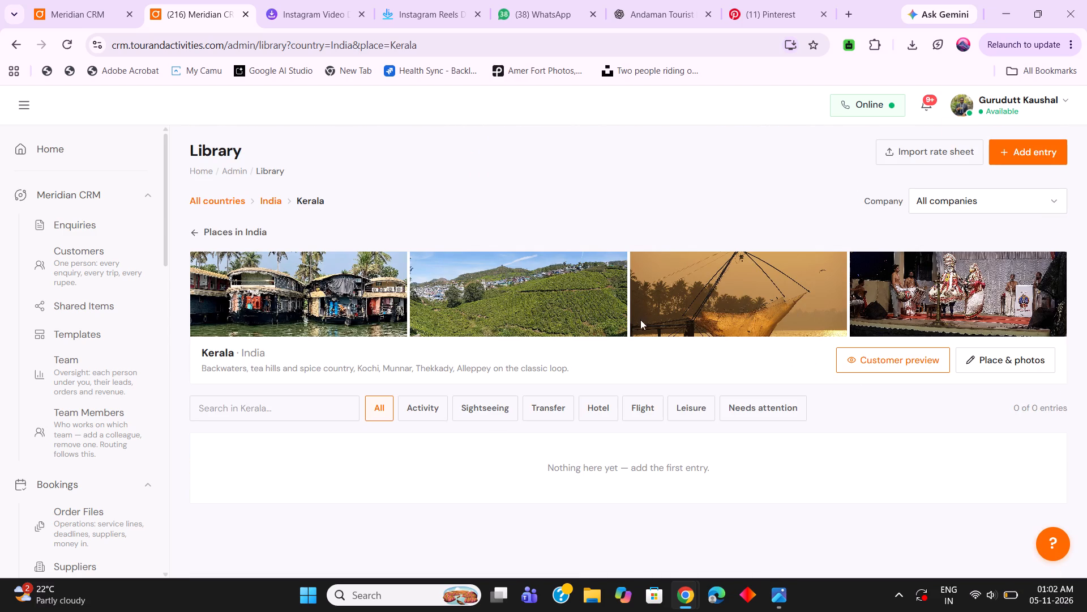
scroll(747, 295, "left", 1)
Return from Kerala to the places in India and look over the places and their photo counts down the list.
left_click(388, 168)
scroll(388, 168, "up", 3)
left_click(243, 233)
left_click(212, 230)
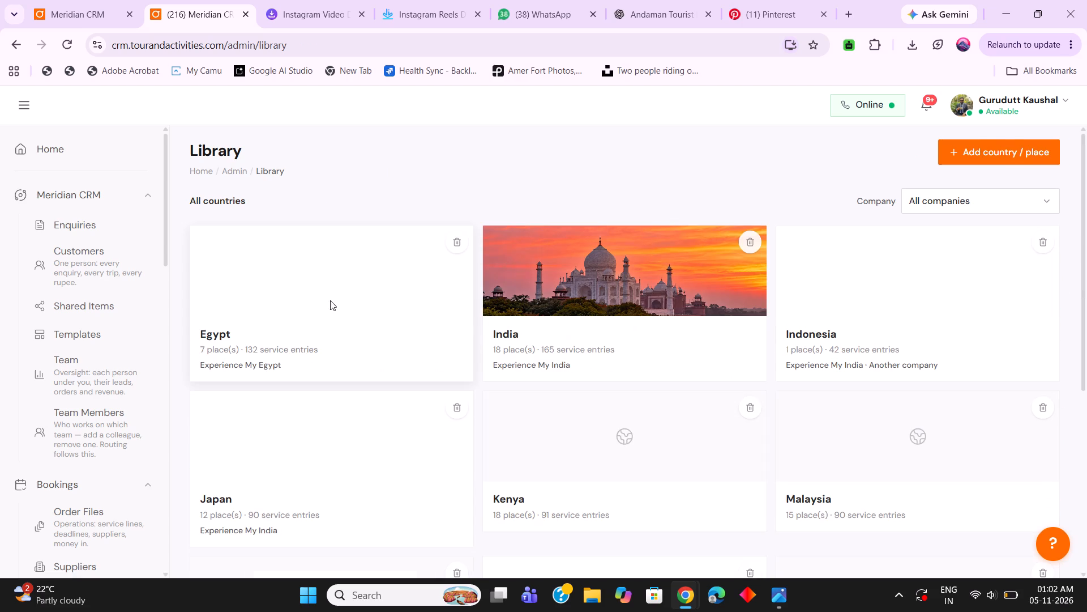
left_click(575, 317)
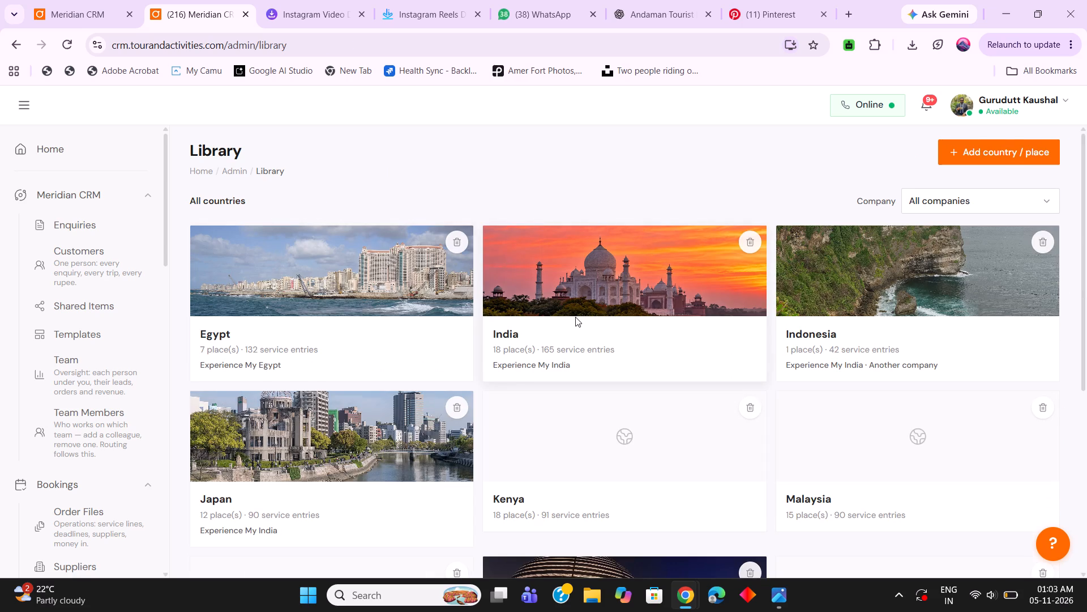
scroll(465, 301, "down", 4)
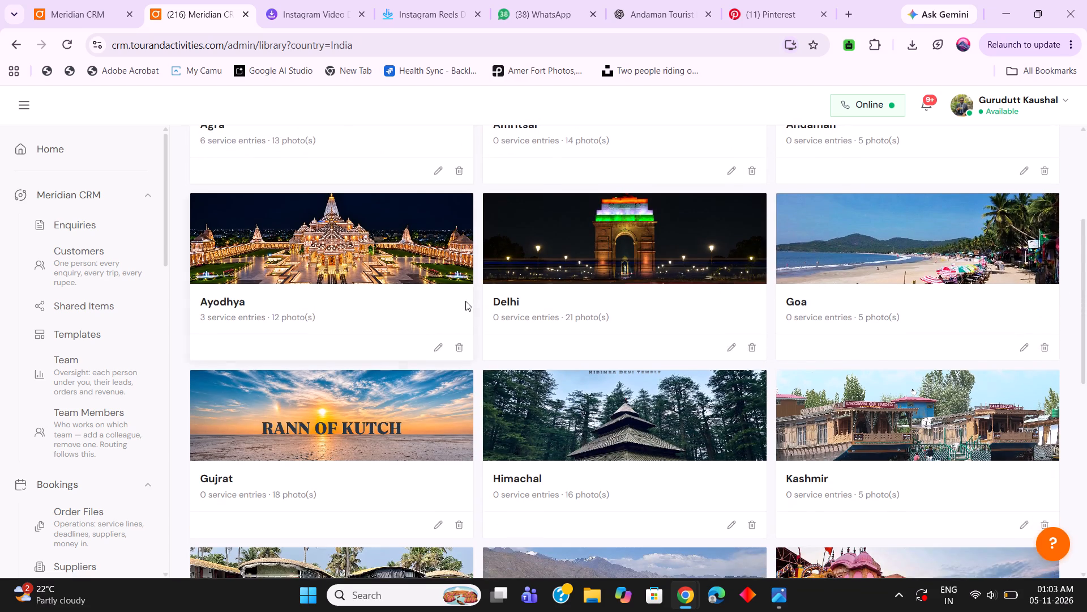
scroll(465, 301, "down", 2)
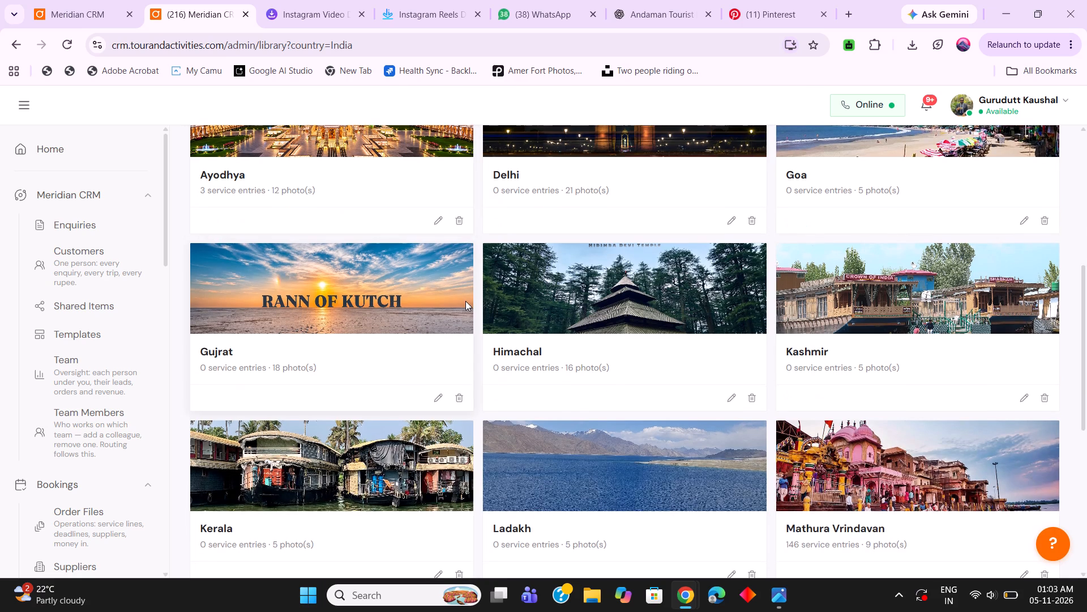
scroll(465, 301, "down", 2)
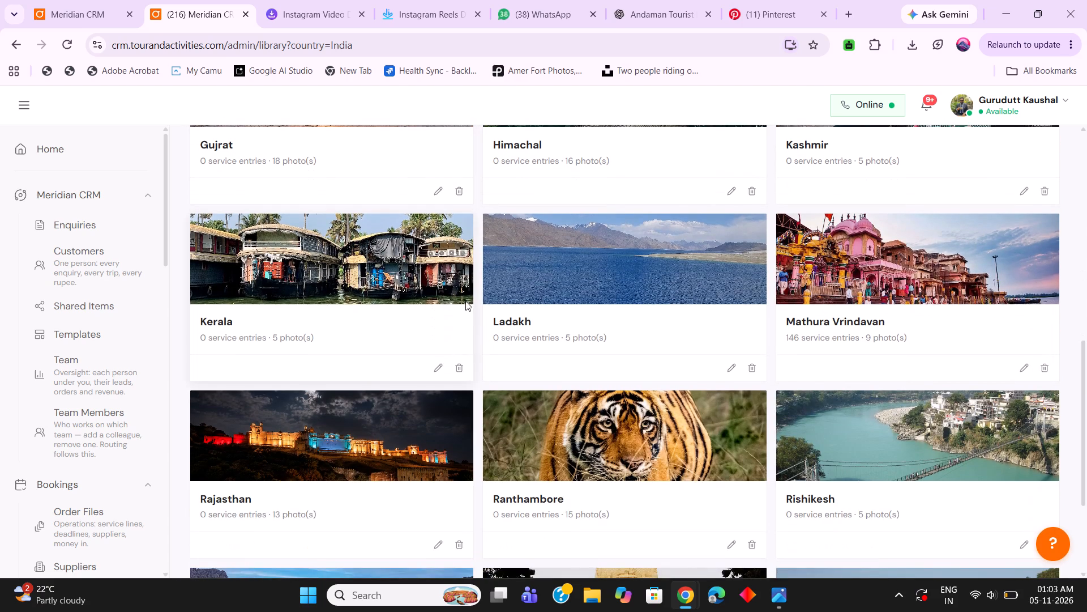
scroll(465, 301, "down", 1)
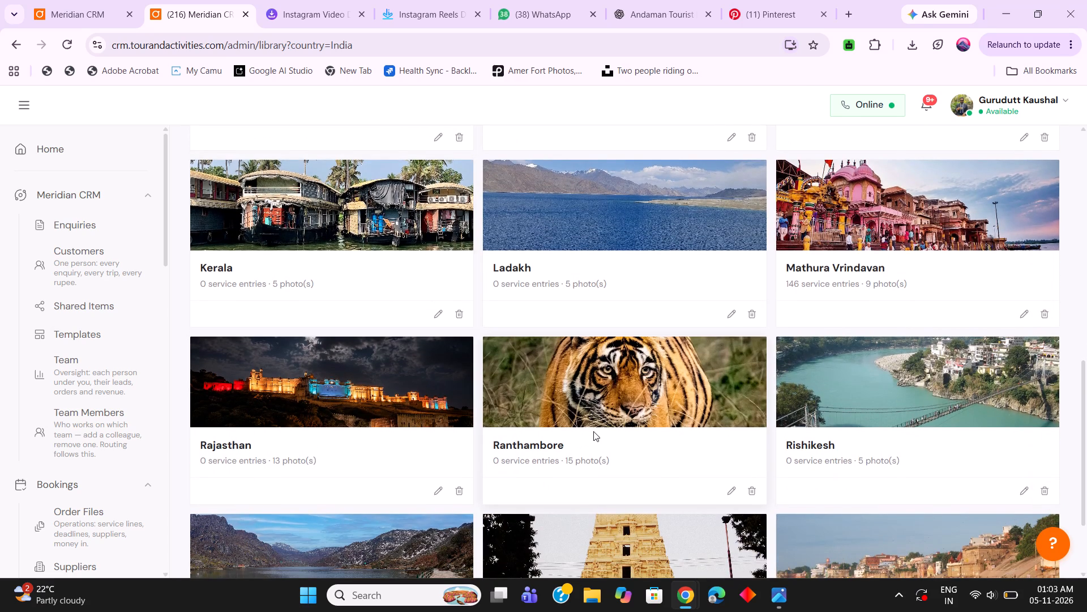
Open Ranthambore and look through its first banner photos in the laptop customer preview.
left_click(593, 431)
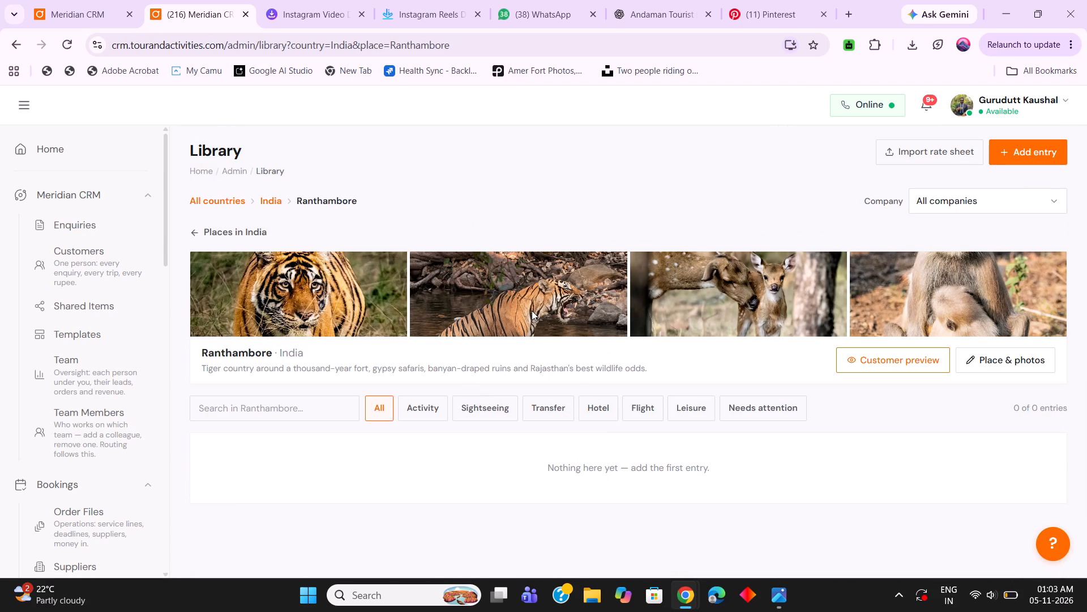
left_click(532, 311)
left_click(896, 357)
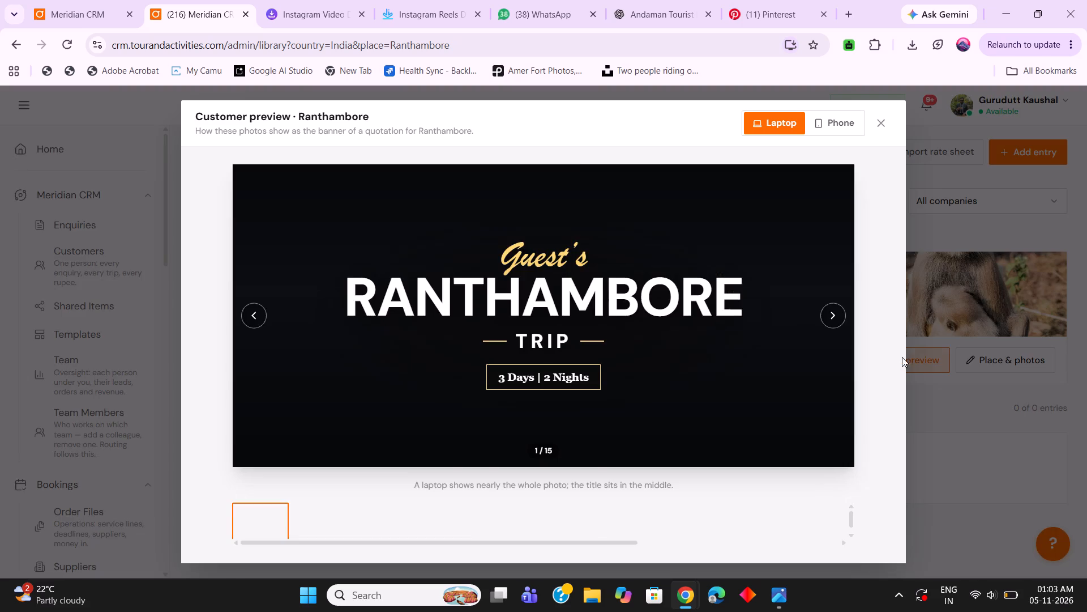
key("Right")
key("Right")
key("Right")
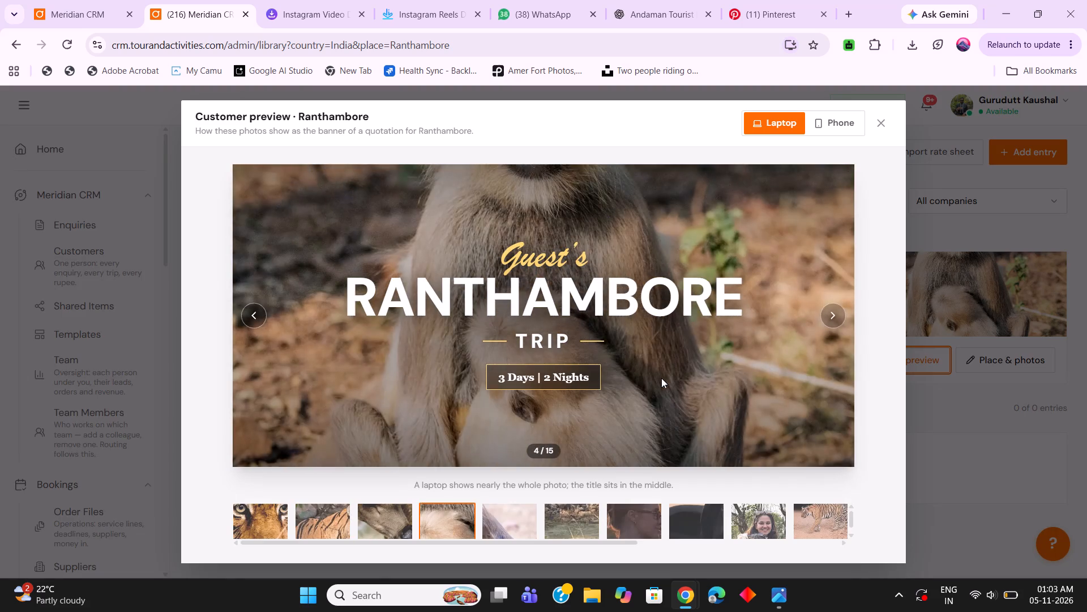
key("Right")
key("Left")
Check the Ranthambore banner photos in the phone version of the customer preview, closing the preview at the end.
left_click(847, 125)
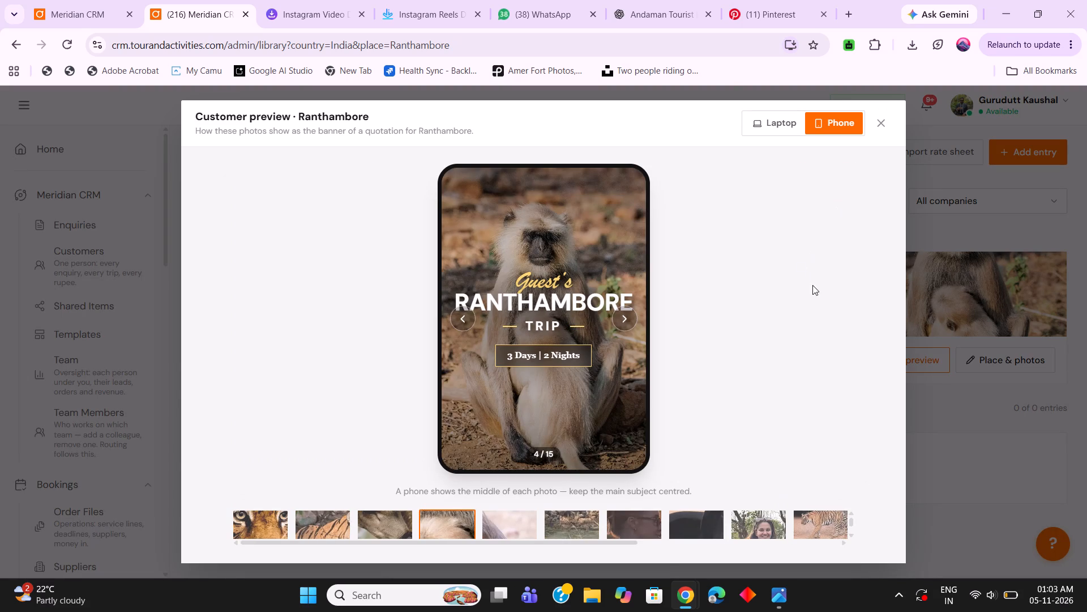
left_click(624, 325)
left_click(624, 325)
triple_click(624, 325)
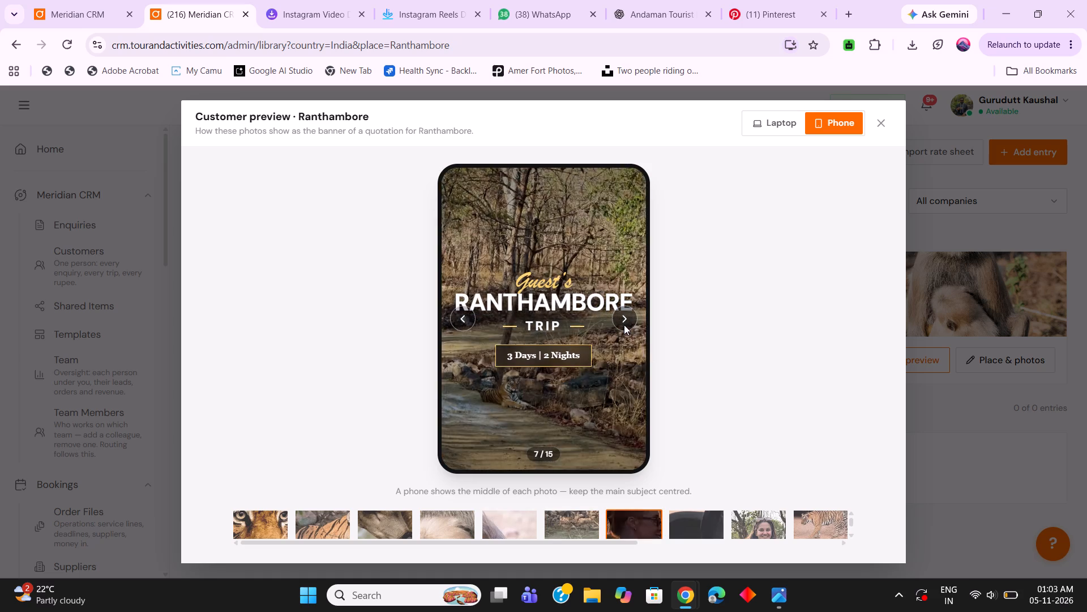
triple_click(624, 325)
triple_click(624, 325)
triple_click(624, 325)
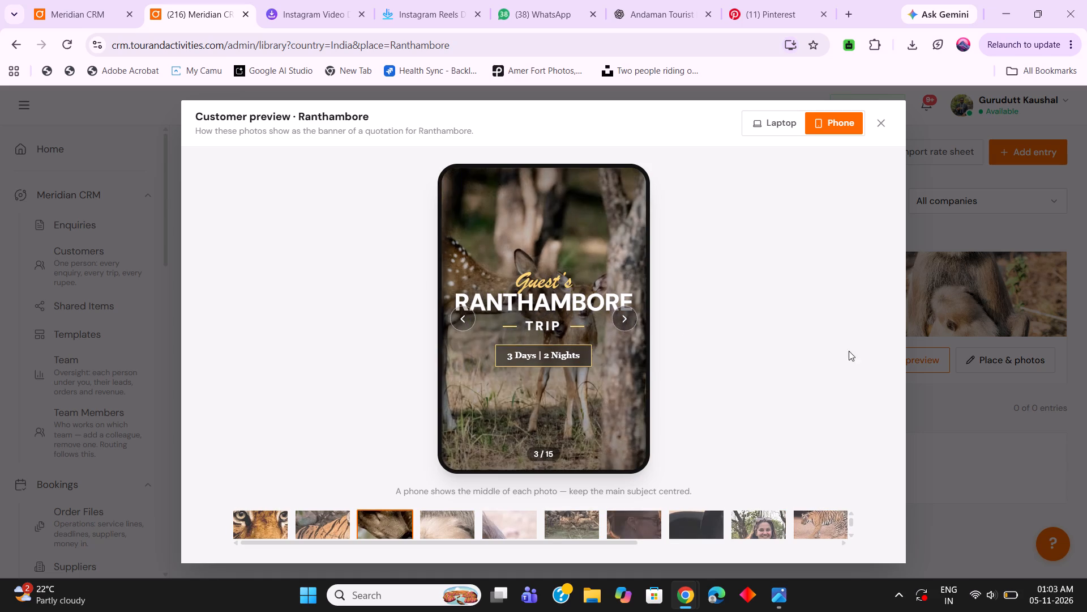
left_click(883, 128)
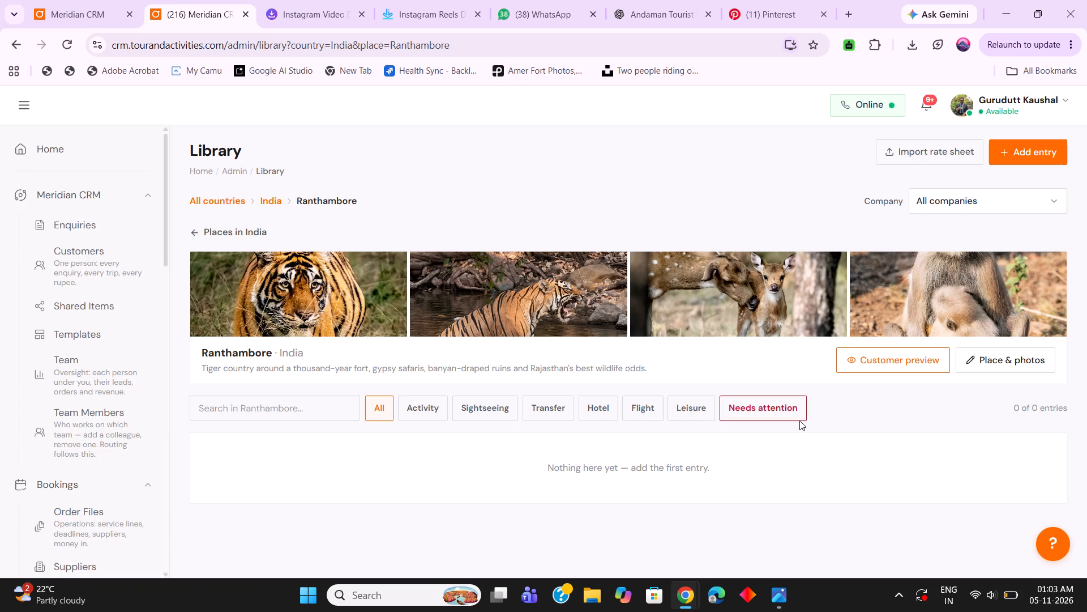
left_click(799, 420)
Go to the CRM home page and look over the dashboard and the navigation entries from Enquiries down to Admin.
left_click(76, 159)
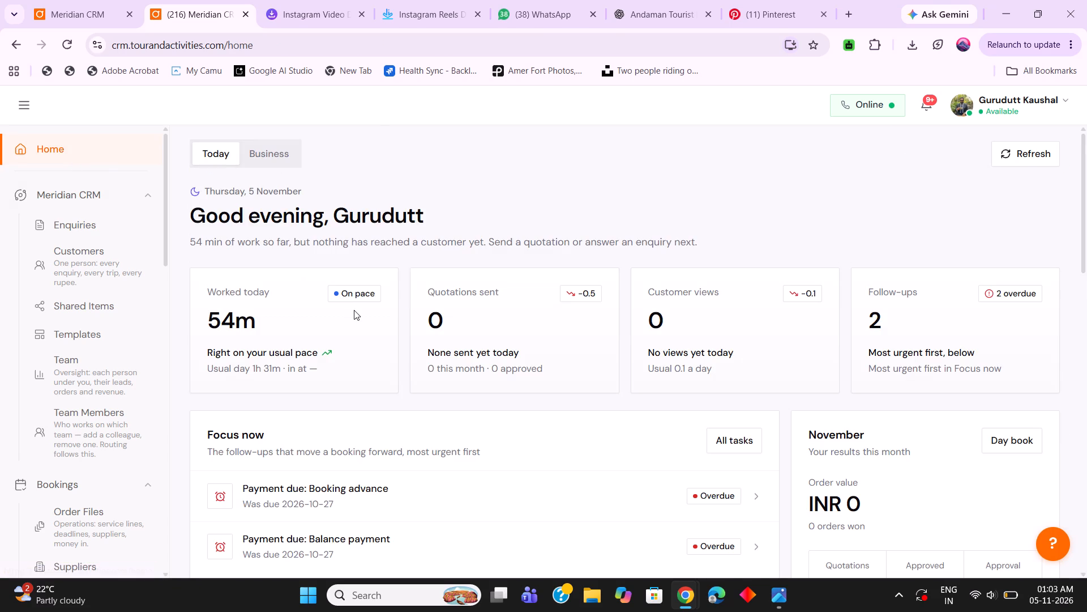
scroll(354, 310, "up", 4)
scroll(465, 352, "down", 1)
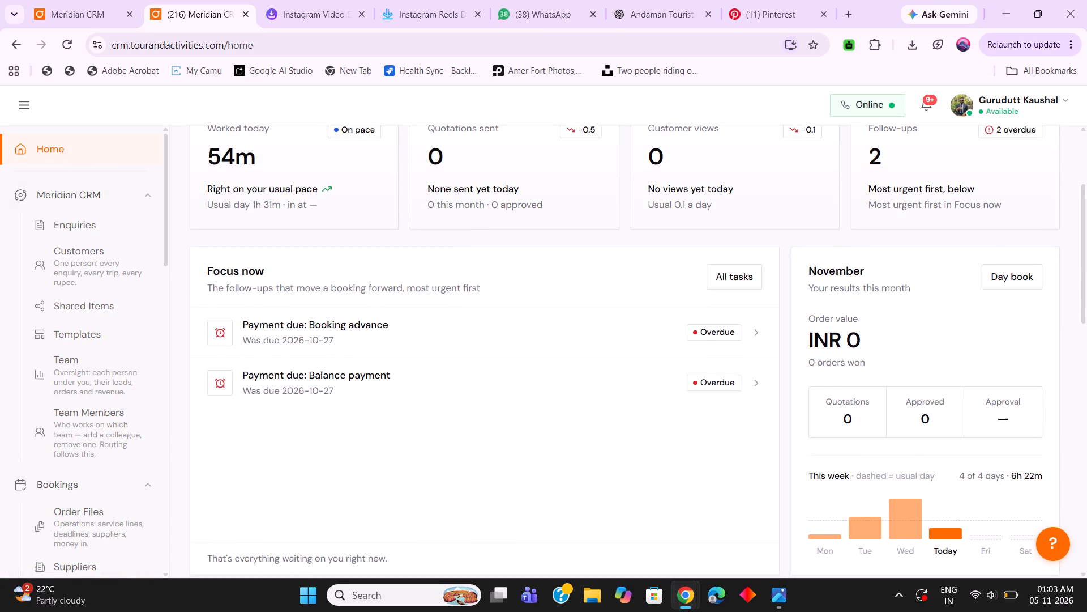
scroll(465, 352, "down", 2)
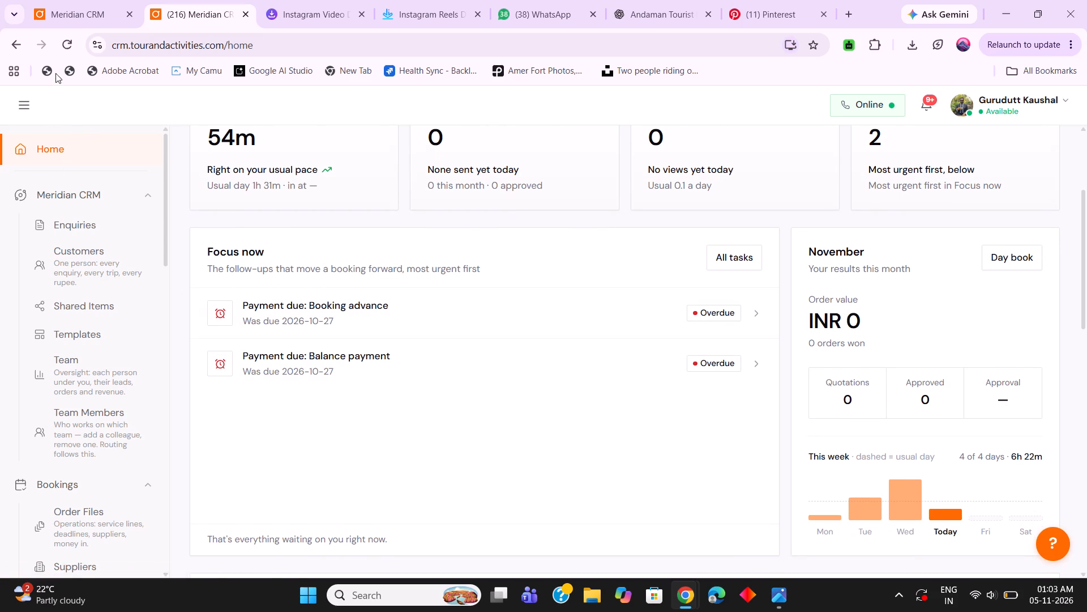
left_click(18, 105)
left_click(22, 106)
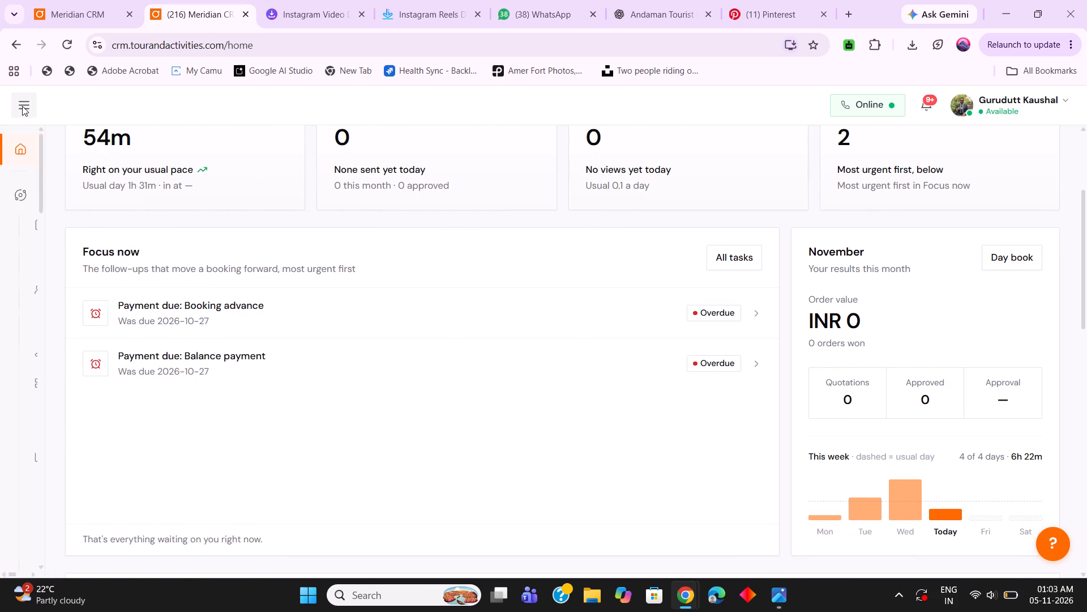
scroll(140, 354, "down", 1)
scroll(140, 354, "up", 1)
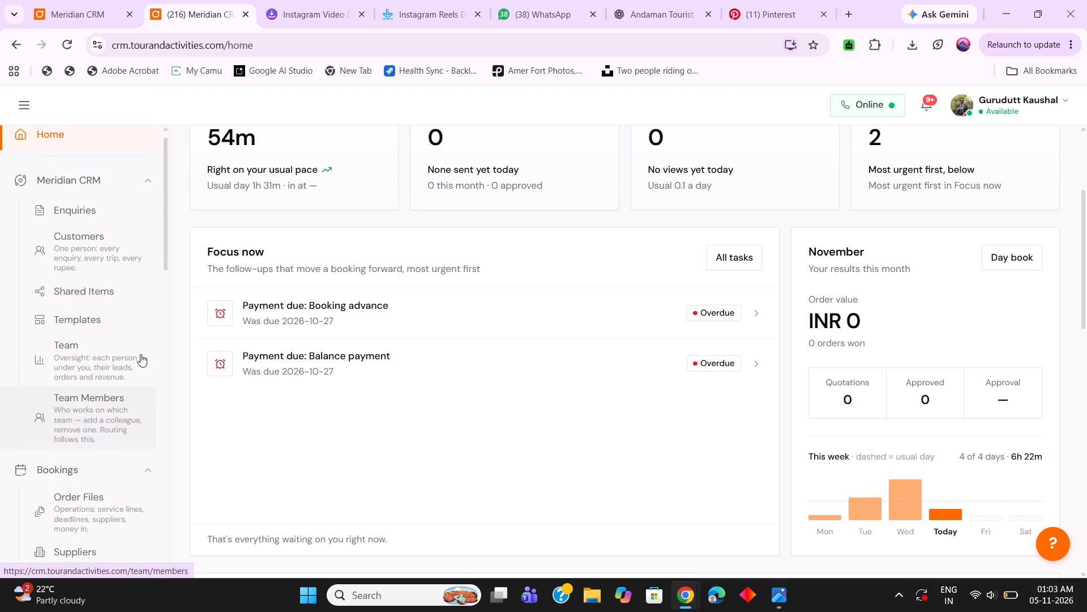
scroll(100, 379, "down", 1)
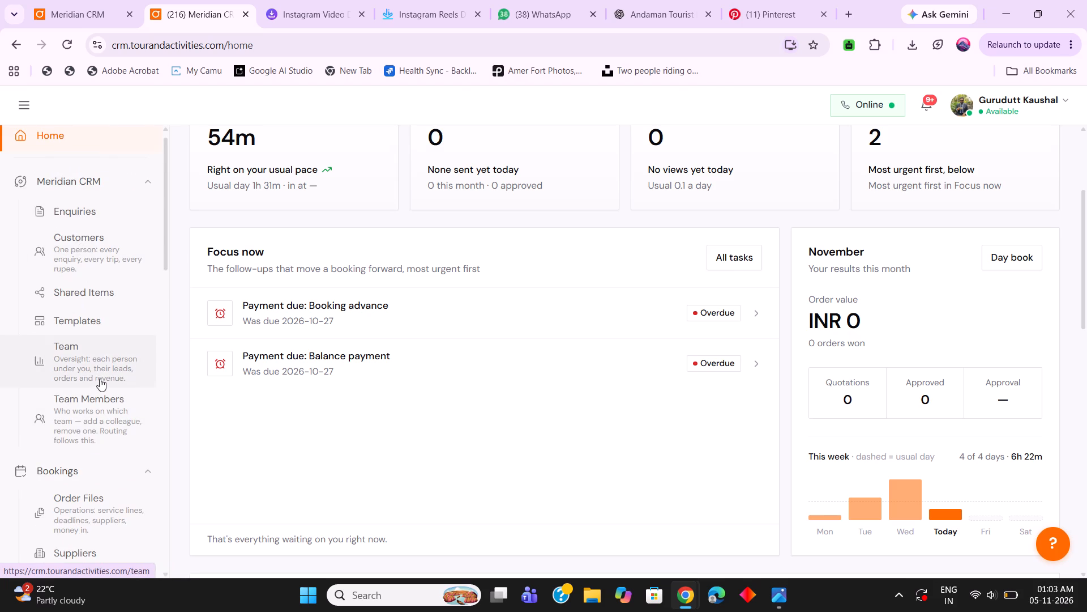
scroll(100, 379, "down", 1)
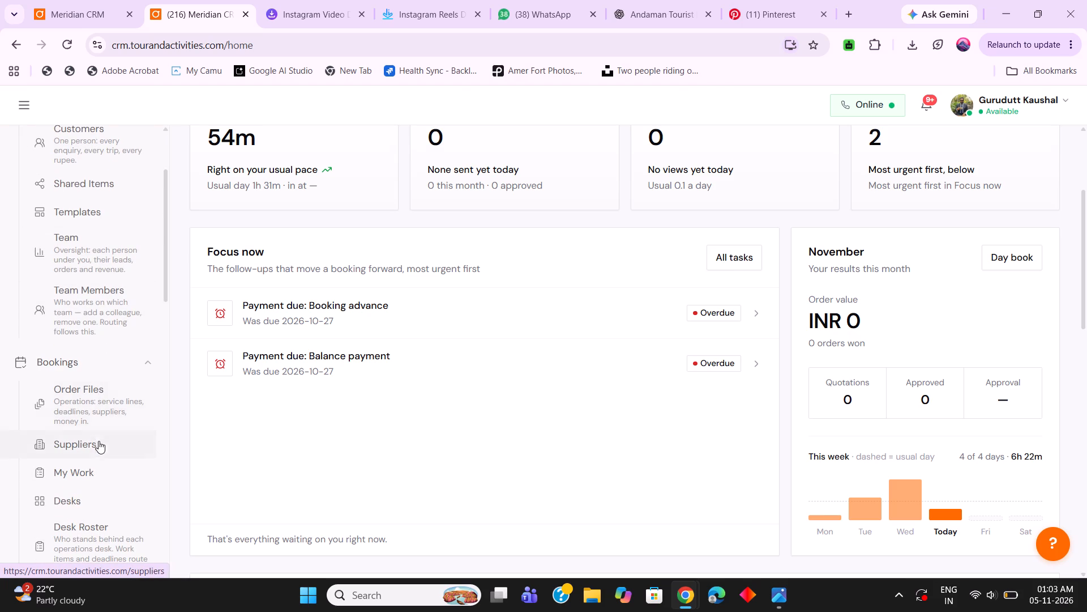
scroll(108, 454, "down", 3)
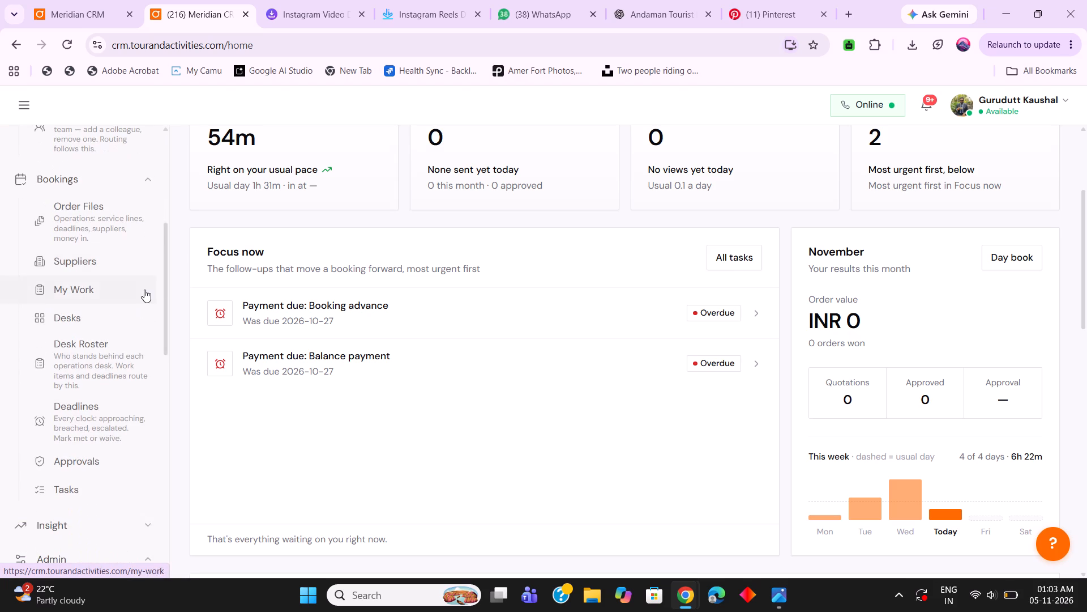
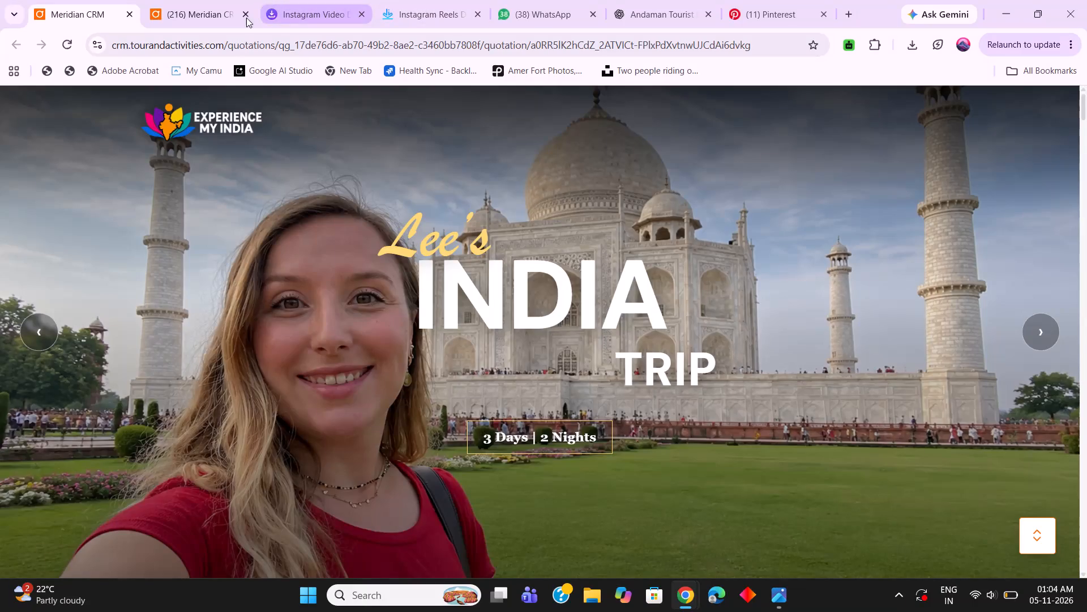
Switch to the CRM home page, find the Library among the Admin entries, and open India's places in it.
left_click(215, 20)
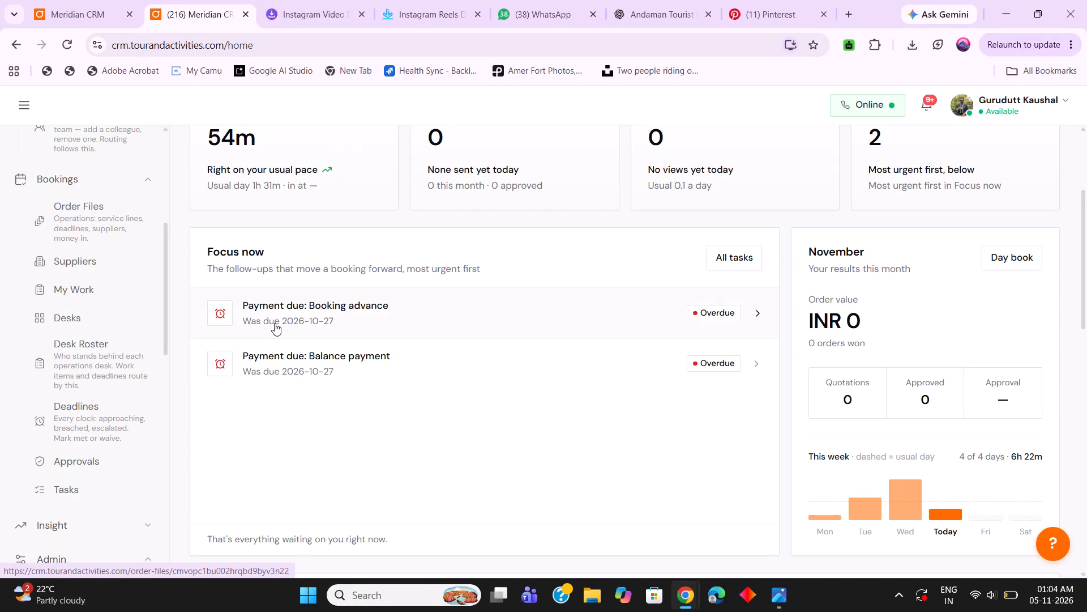
scroll(275, 323, "up", 7)
scroll(44, 340, "up", 9)
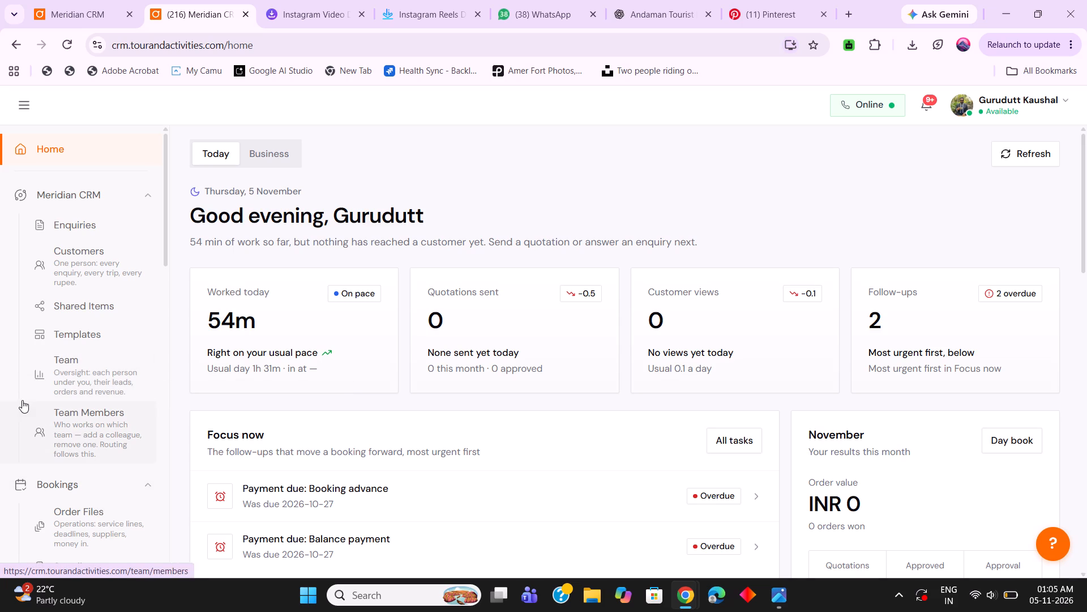
scroll(20, 396, "down", 1)
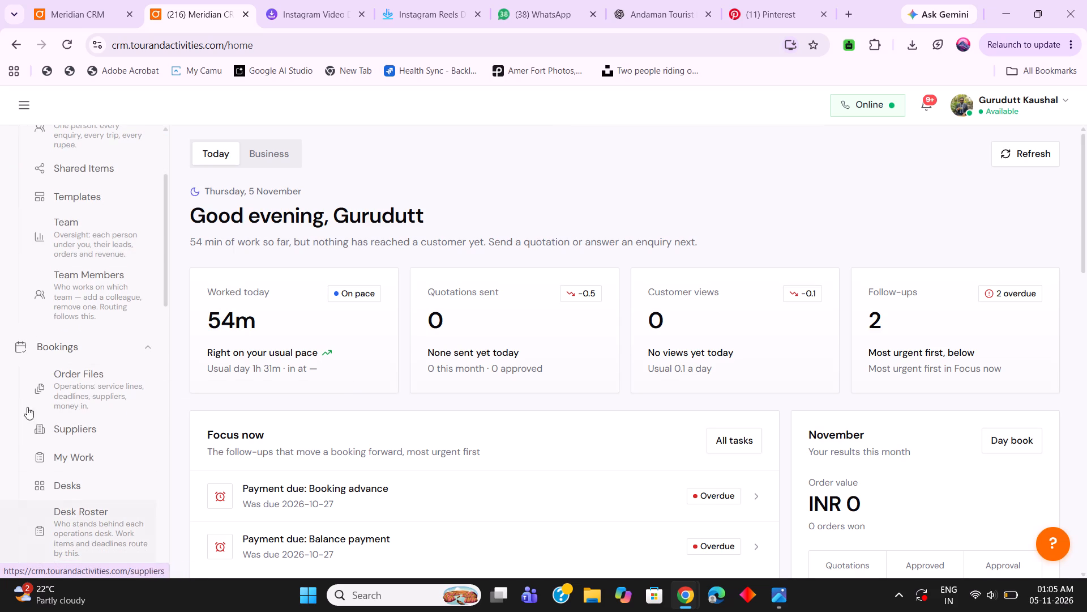
scroll(0, 341, "down", 3)
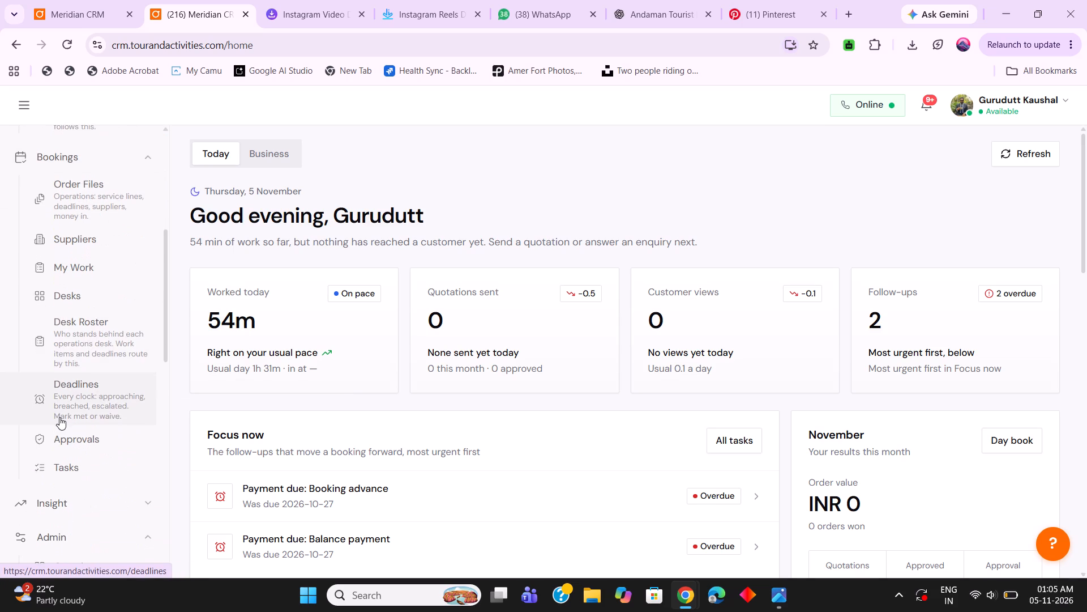
scroll(59, 417, "down", 5)
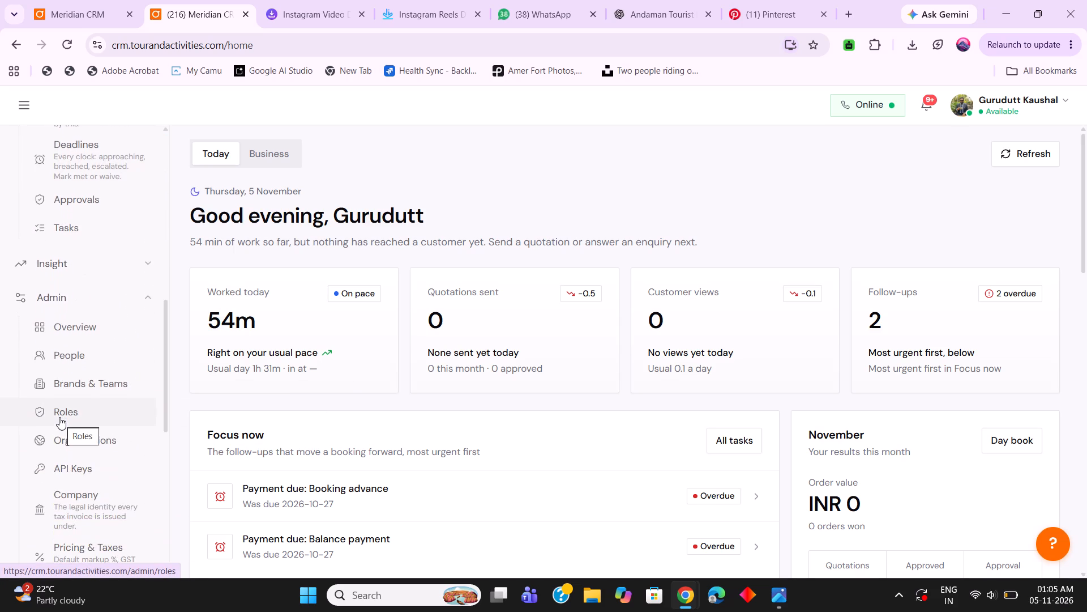
scroll(59, 417, "down", 3)
scroll(59, 417, "up", 5)
scroll(59, 417, "down", 2)
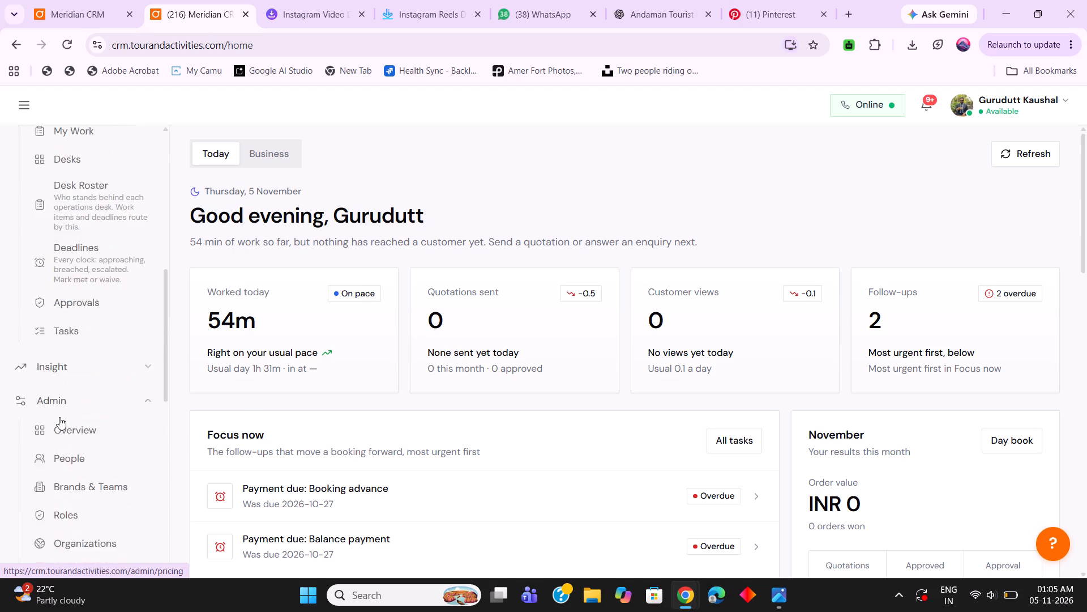
scroll(59, 417, "down", 7)
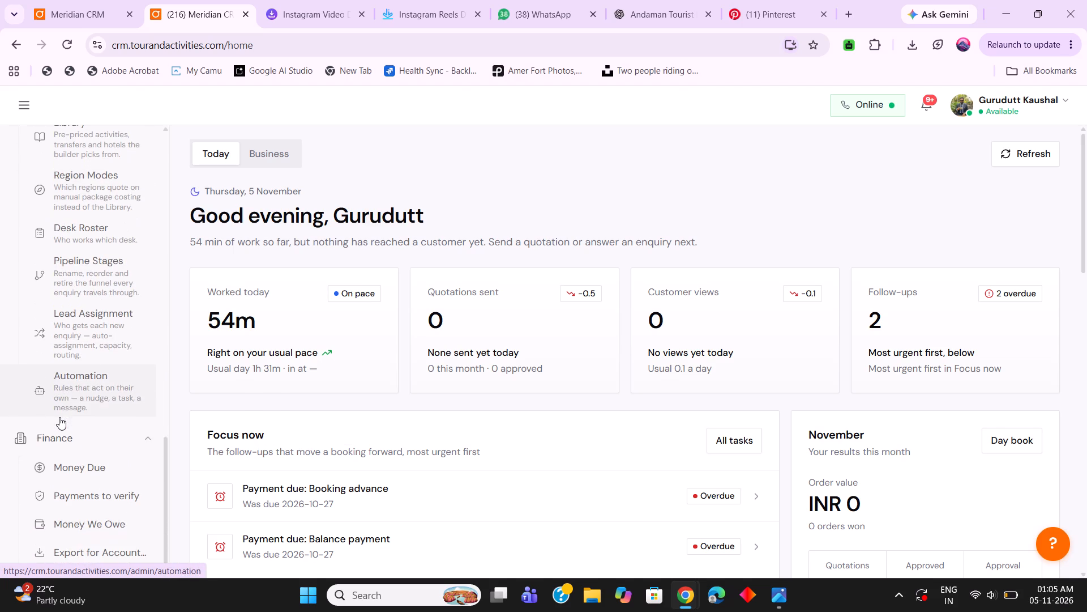
scroll(59, 417, "down", 1)
scroll(91, 399, "up", 4)
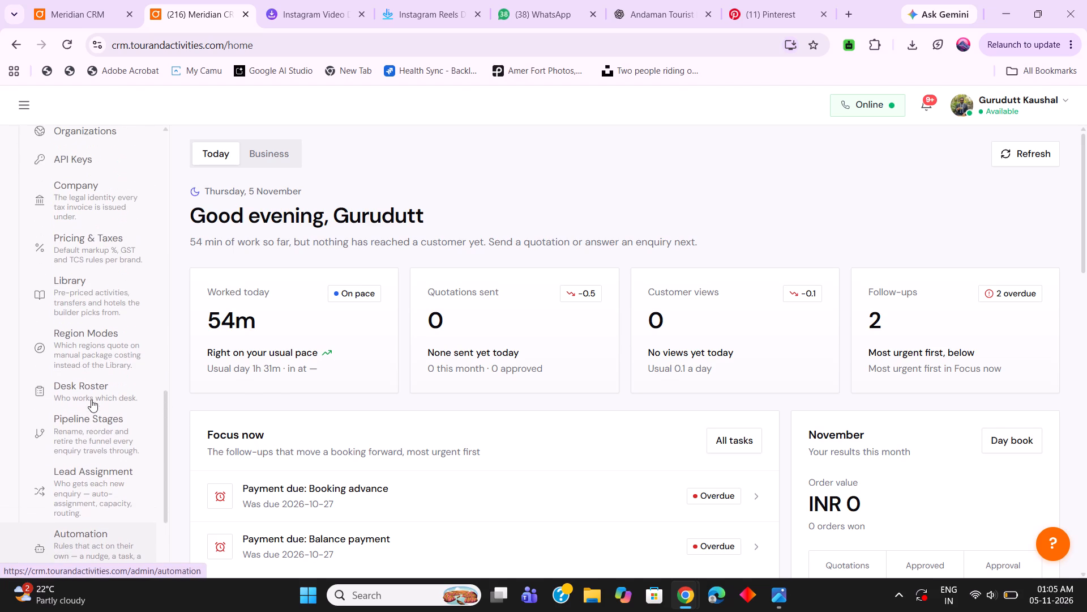
left_click(61, 322)
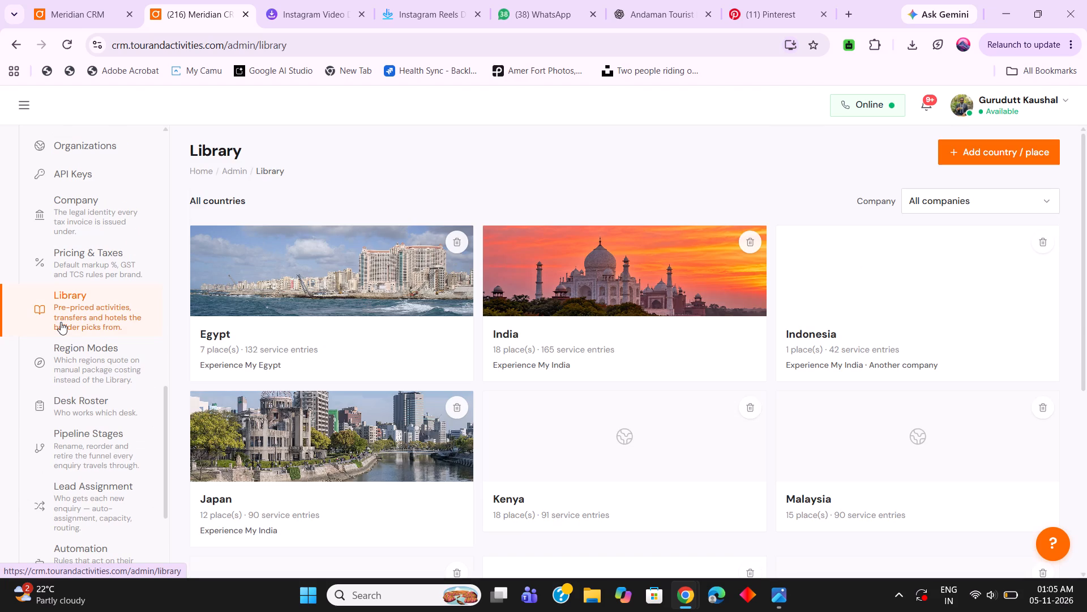
left_click(504, 321)
Look over India's place cards from Agra down past Himachal and Kashmir, checking their cover photos and photo counts.
scroll(504, 321, "down", 1)
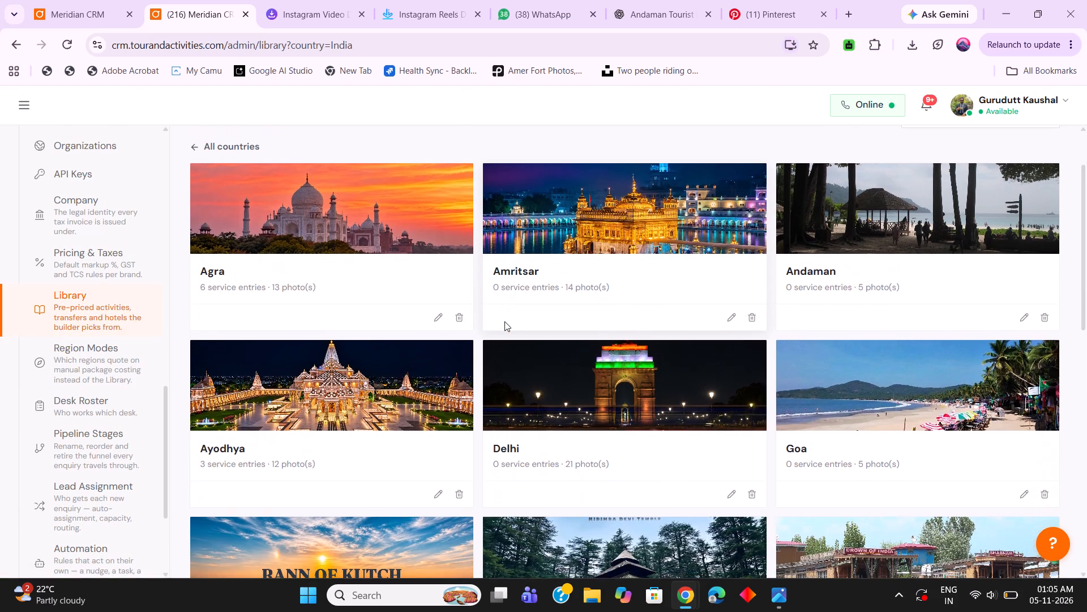
scroll(504, 321, "down", 1)
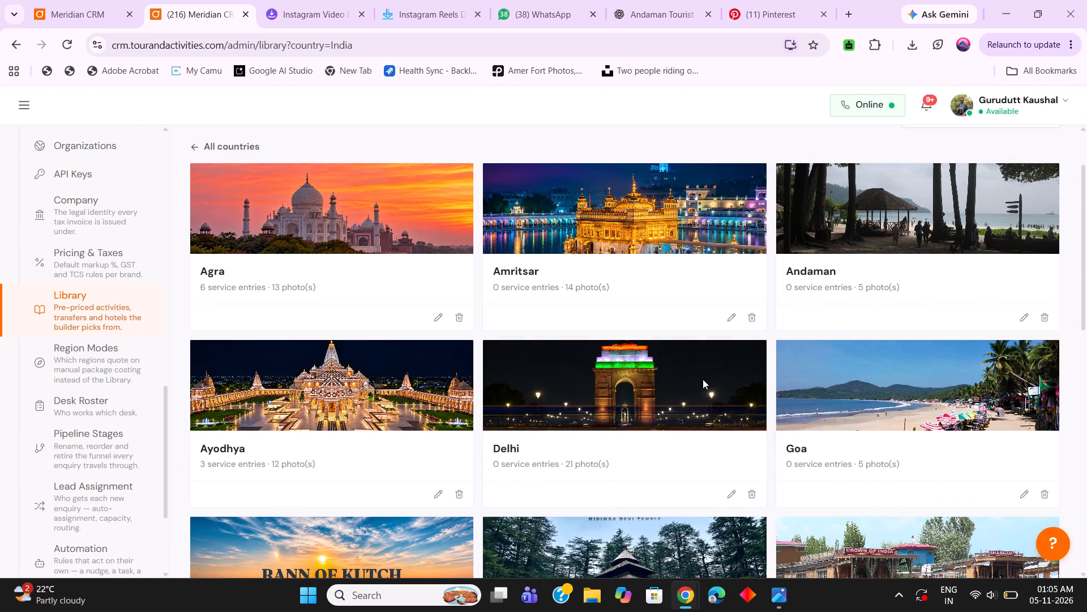
scroll(643, 386, "left", 1)
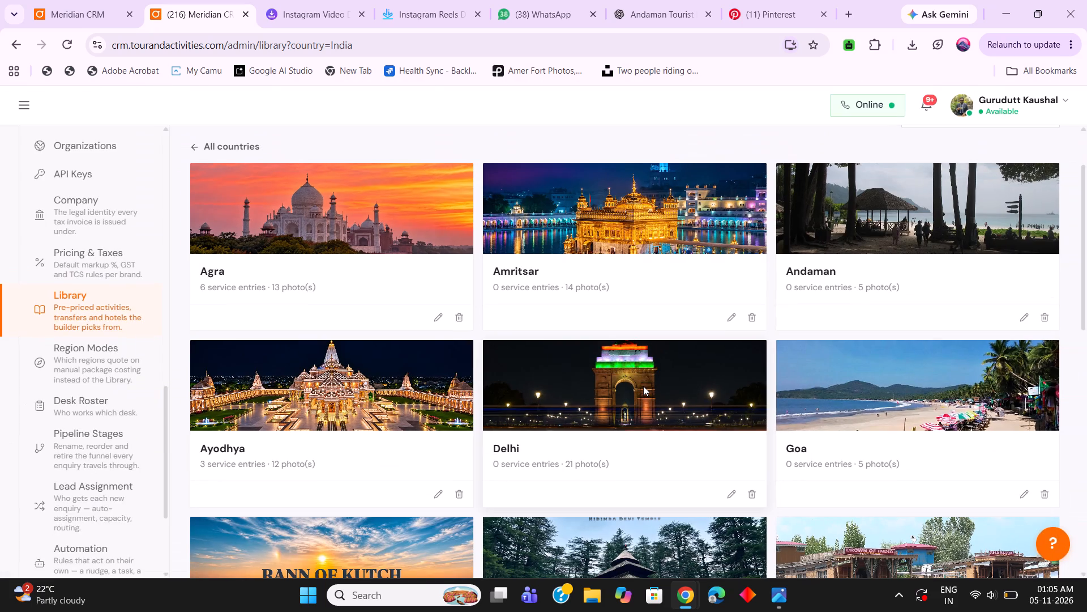
scroll(537, 336, "down", 3)
scroll(537, 336, "up", 2)
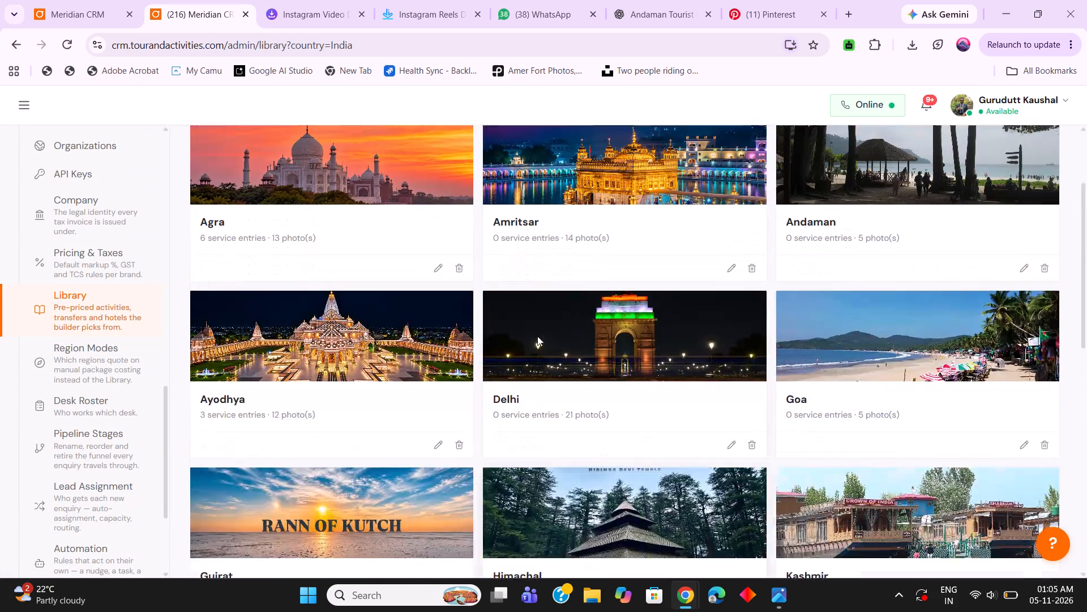
scroll(537, 336, "left", 2)
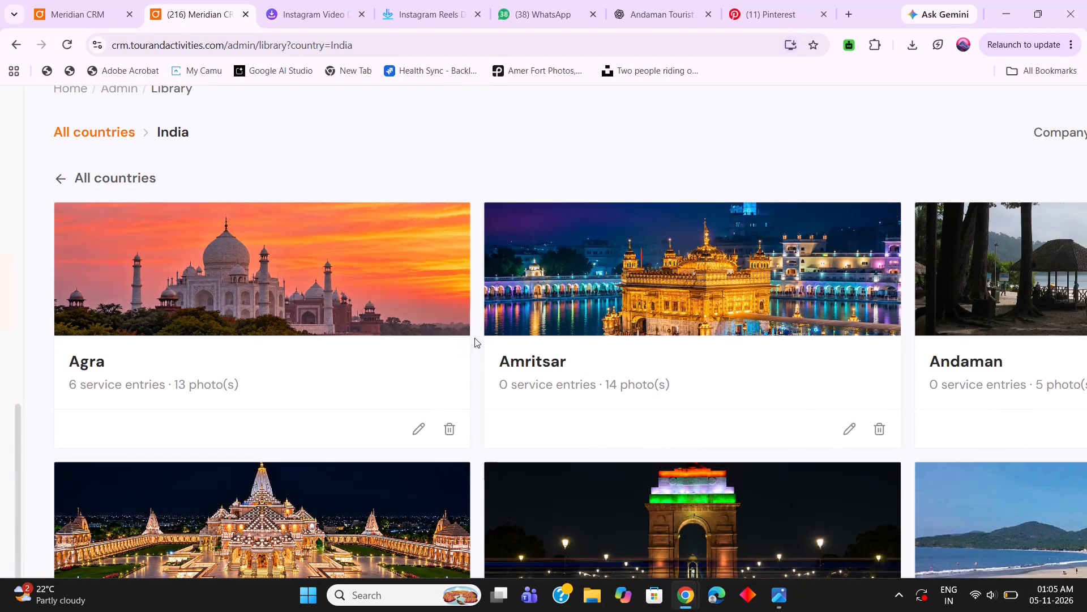
scroll(474, 338, "down", 4)
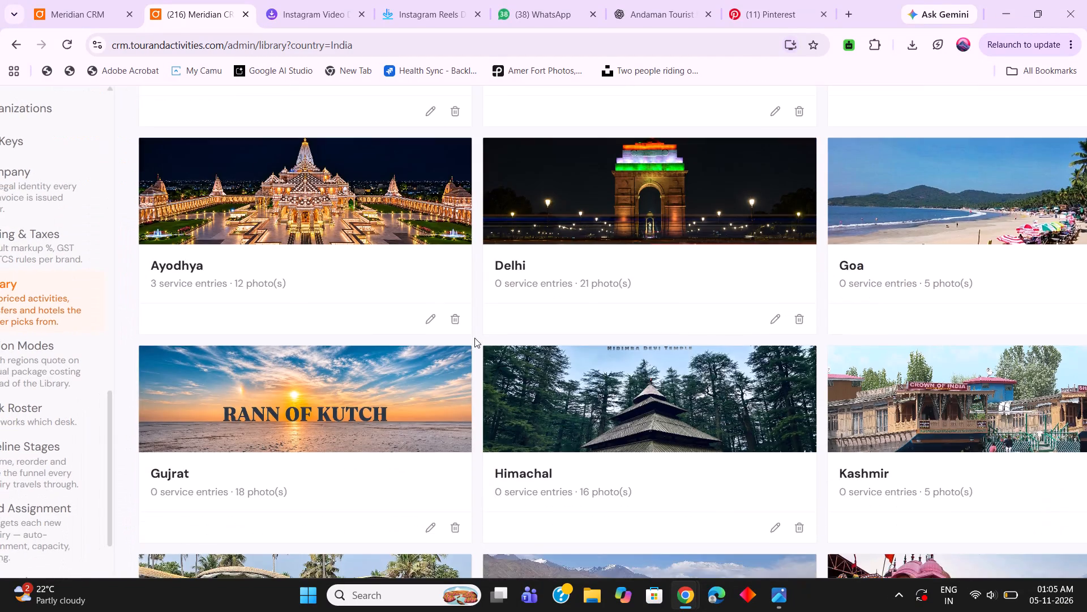
scroll(474, 338, "up", 4)
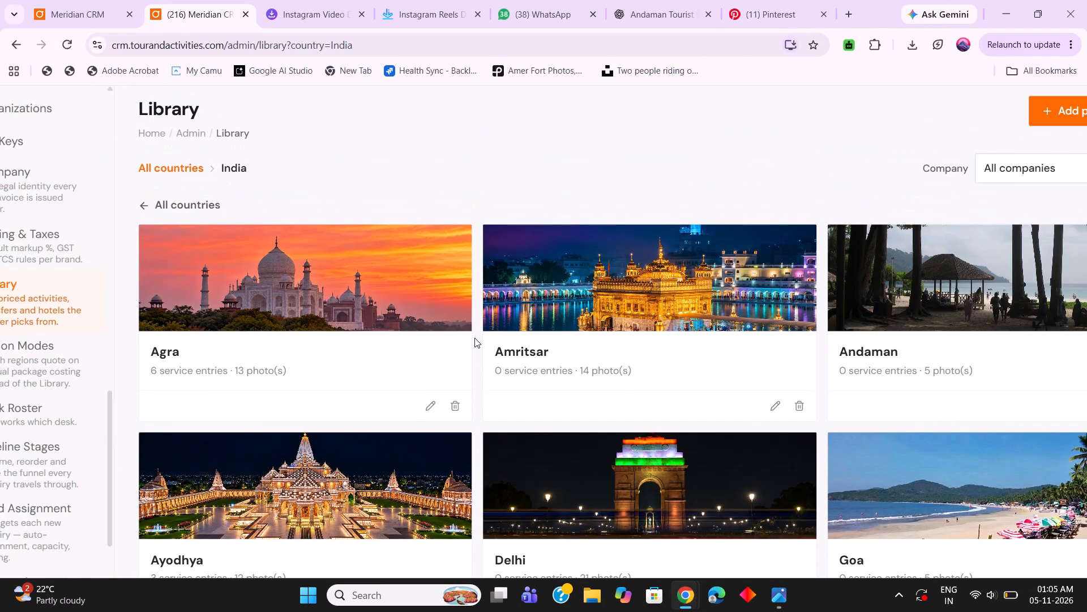
scroll(474, 338, "down", 1)
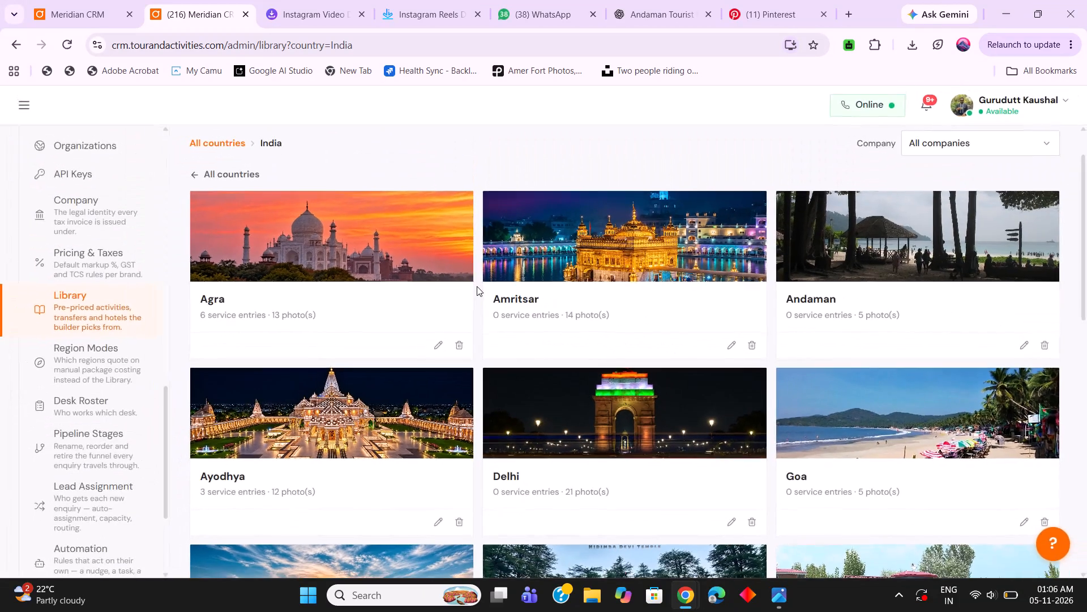
scroll(480, 295, "down", 1)
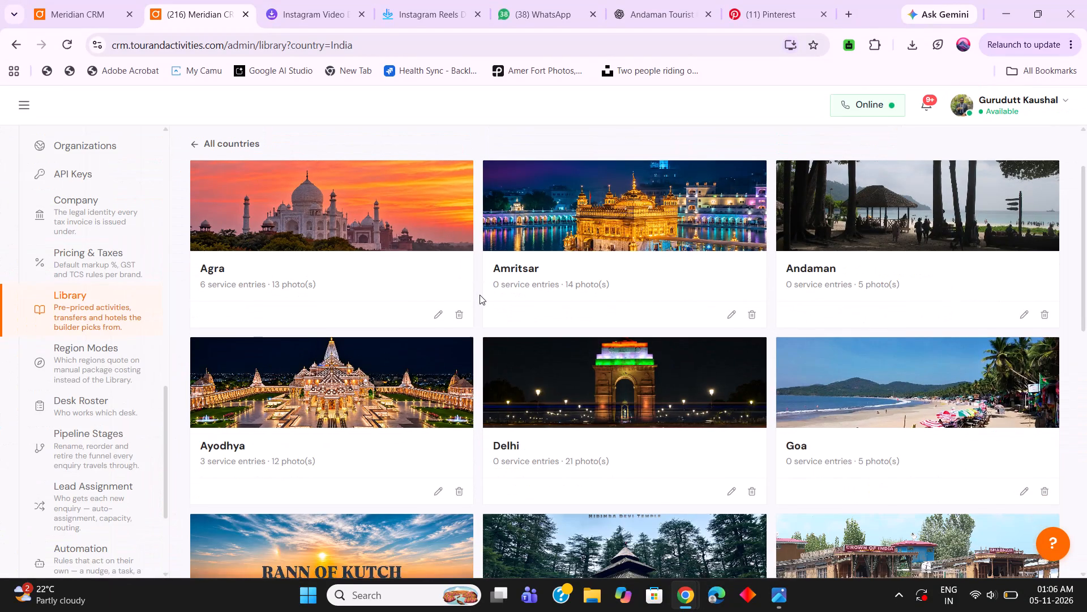
scroll(480, 295, "down", 3)
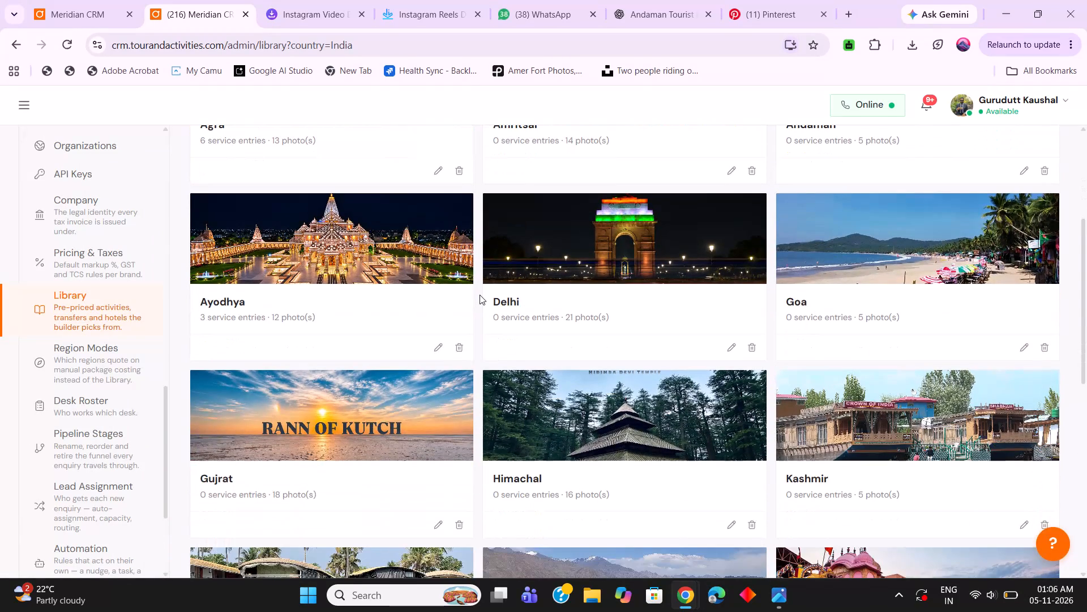
scroll(480, 295, "down", 2)
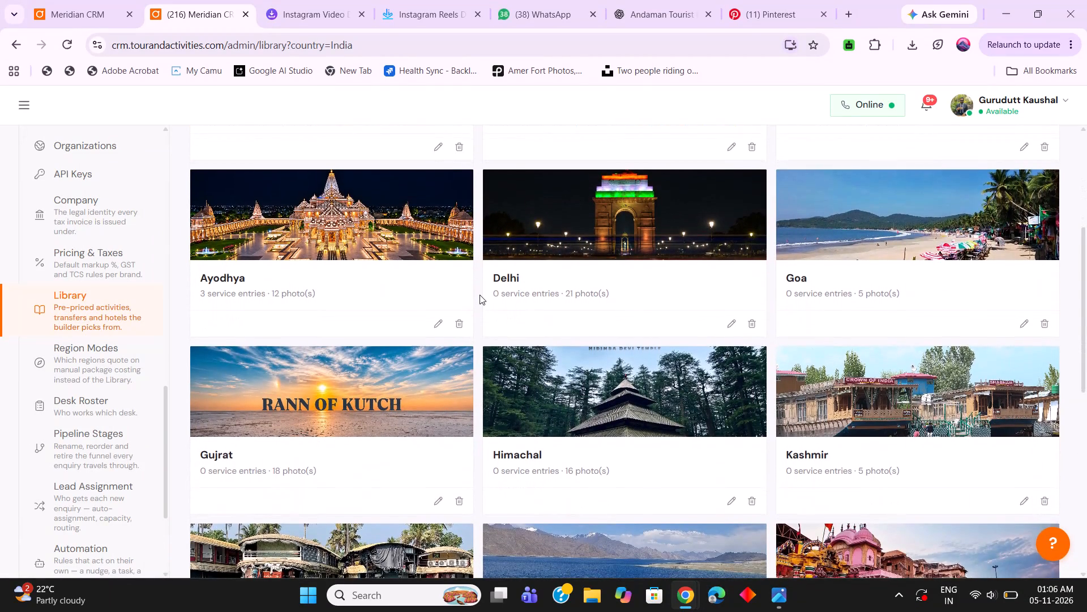
scroll(480, 295, "down", 2)
scroll(480, 295, "up", 1)
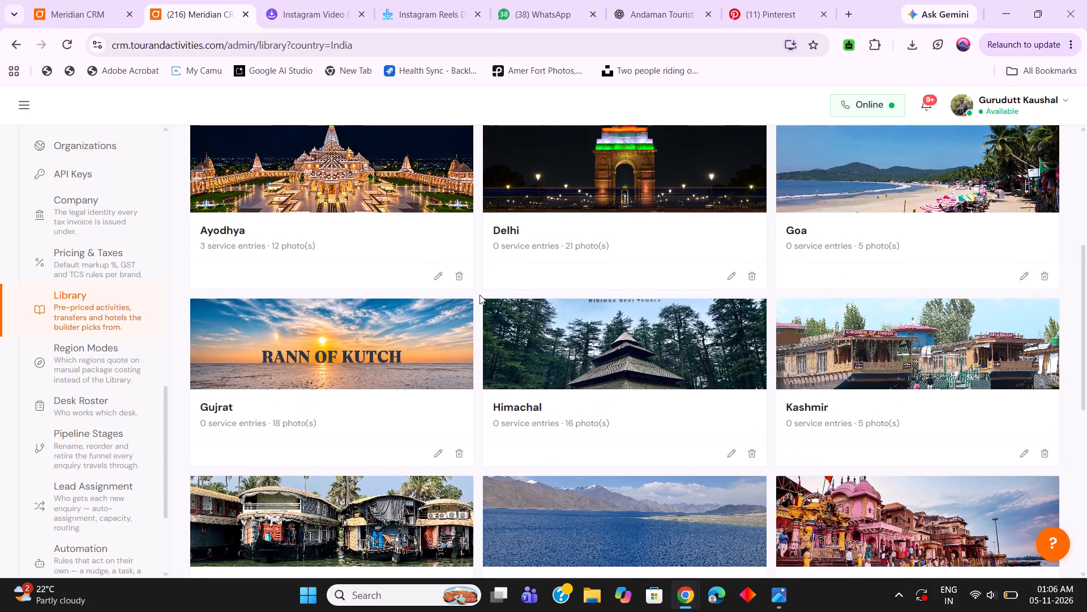
scroll(480, 295, "up", 4)
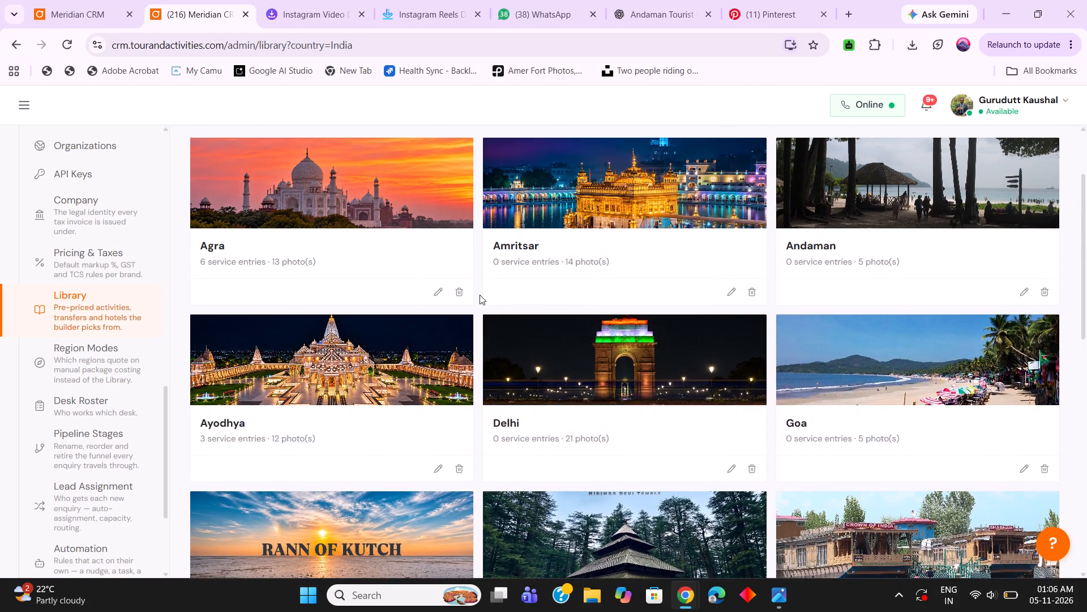
scroll(480, 295, "up", 1)
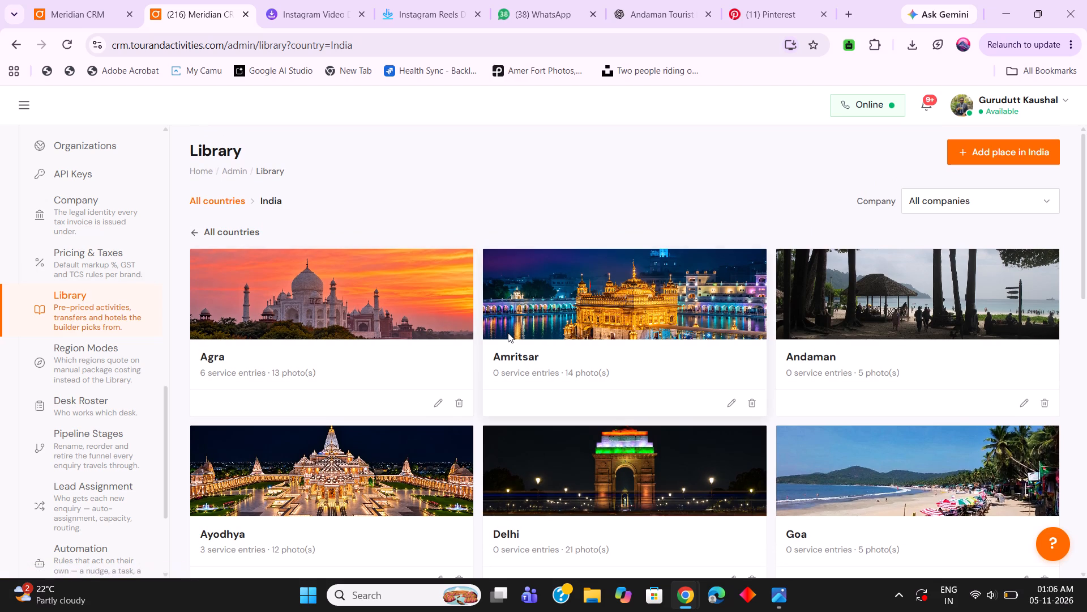
Look through the full set of India place cards down to Sikkim, Srisailam and Varanasi, ending back at Agra.
scroll(508, 333, "down", 2)
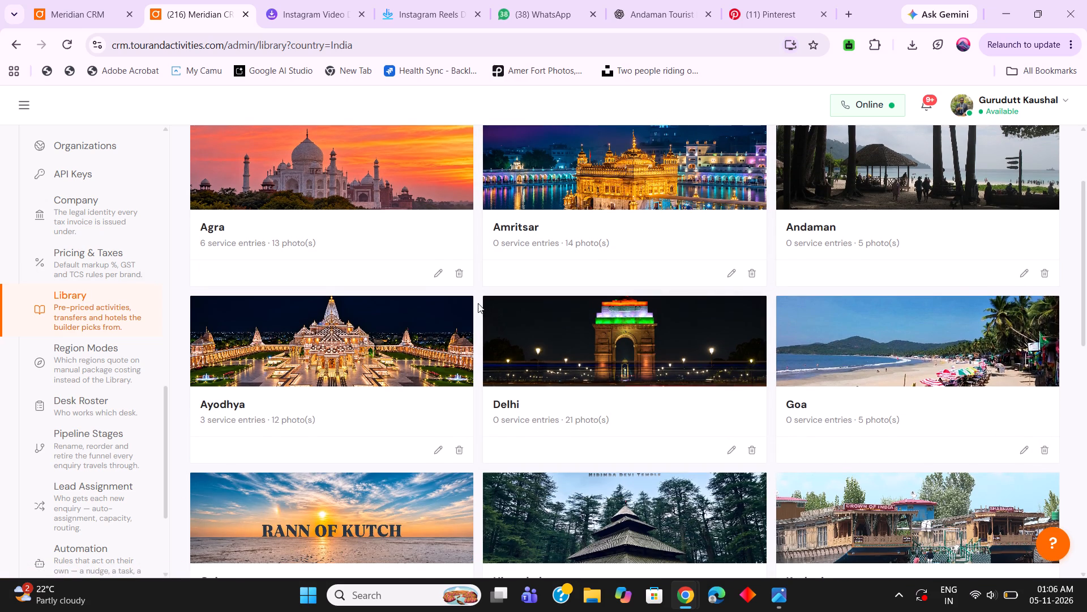
scroll(479, 303, "down", 7)
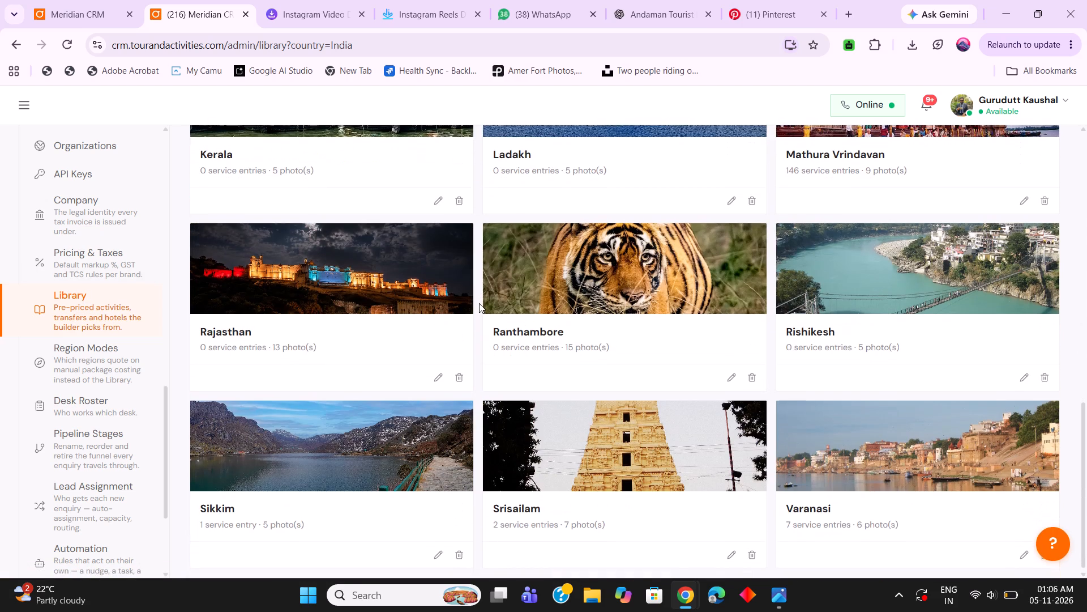
scroll(479, 303, "down", 3)
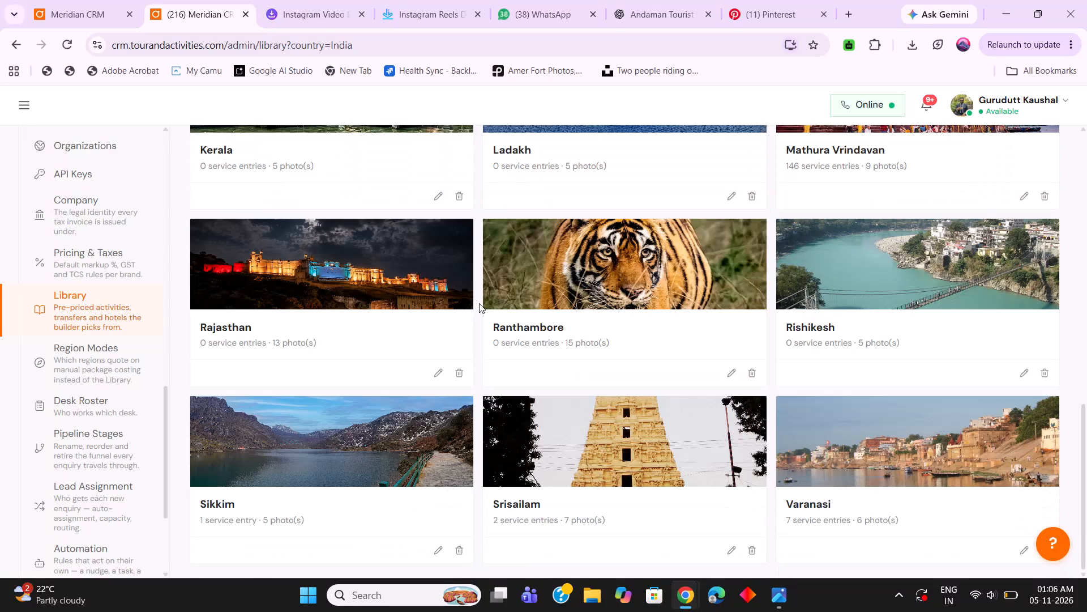
scroll(479, 303, "up", 10)
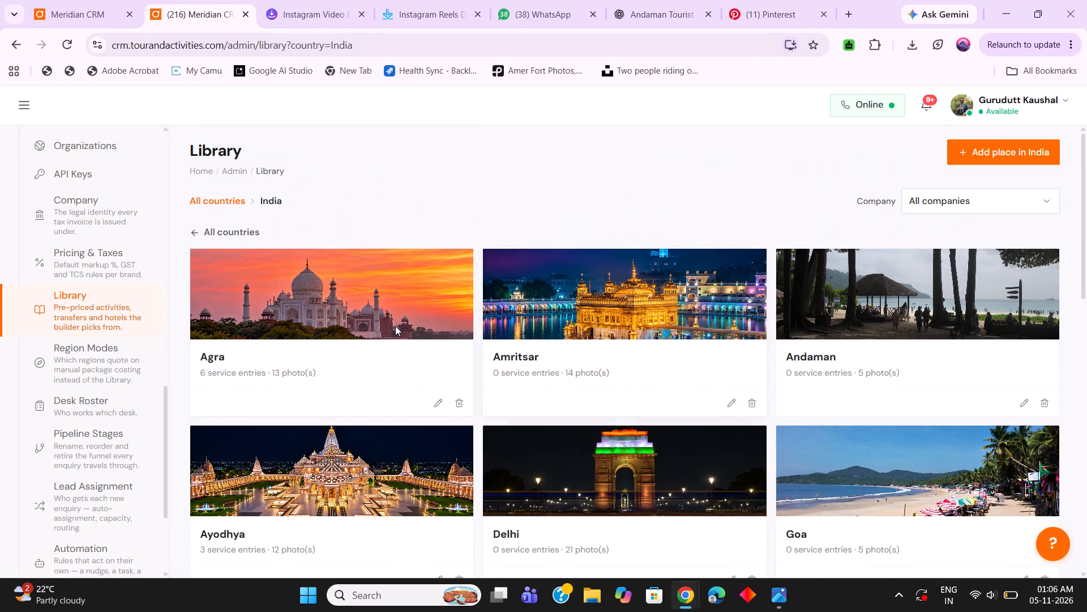
Open the Himachal place, view its customer preview of the quotation banner, and close the preview.
scroll(384, 321, "left", 1)
scroll(543, 367, "down", 3)
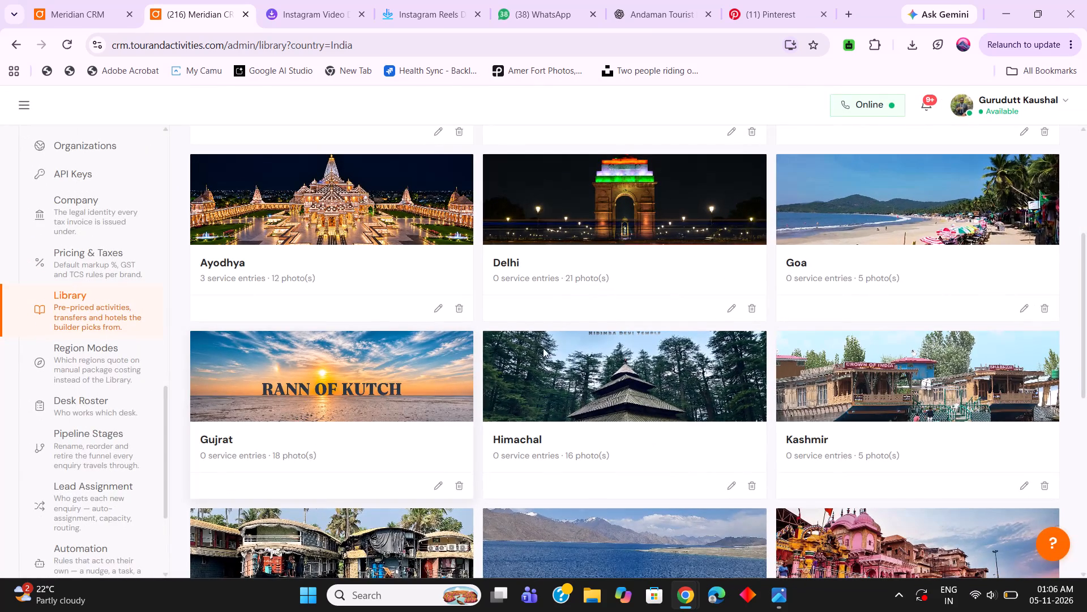
left_click(619, 375)
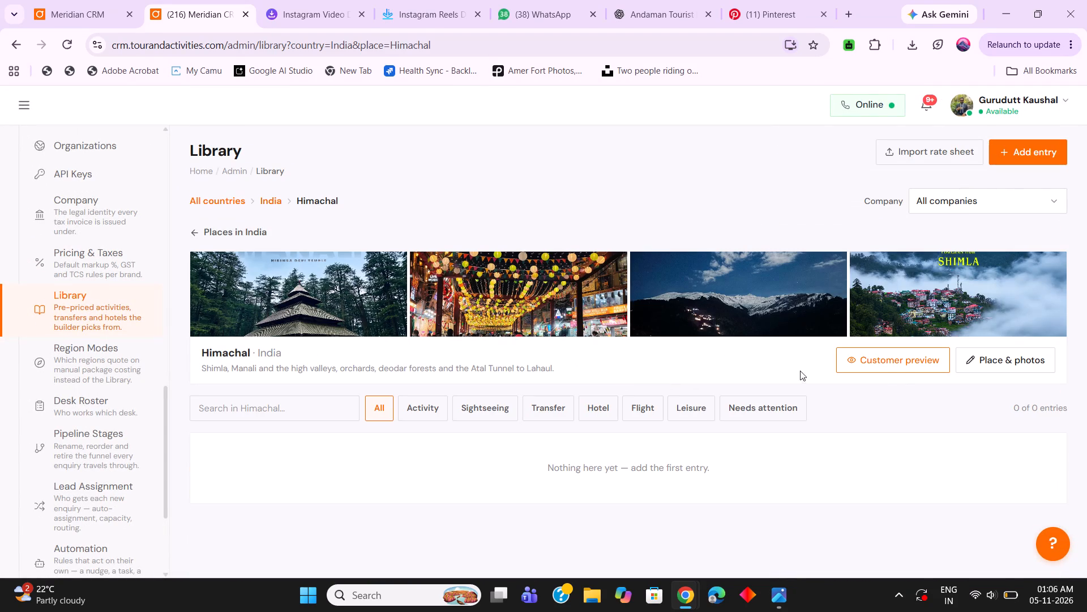
left_click(899, 367)
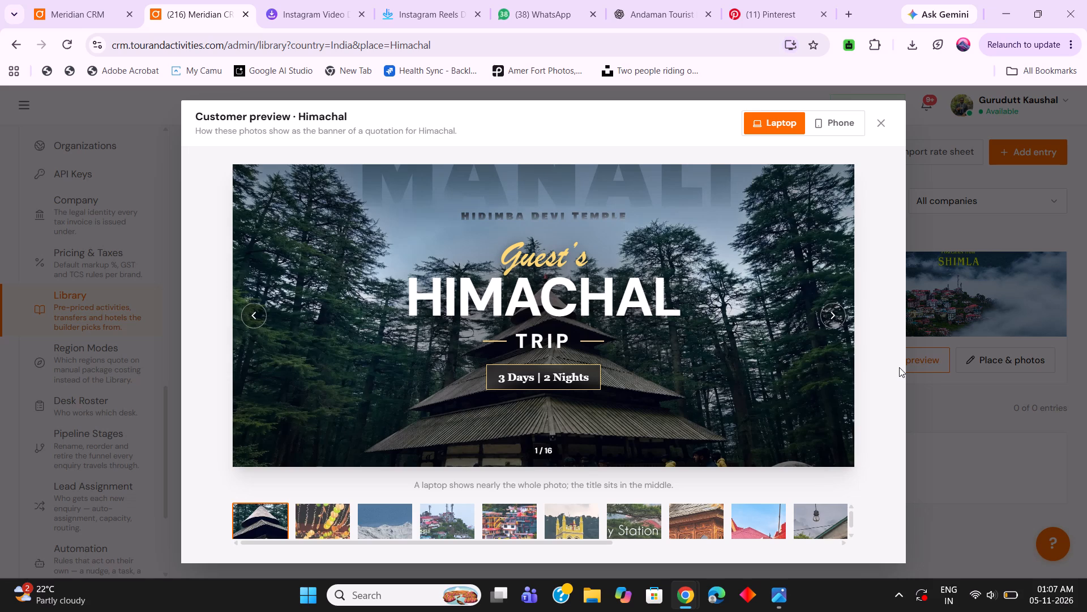
left_click(887, 129)
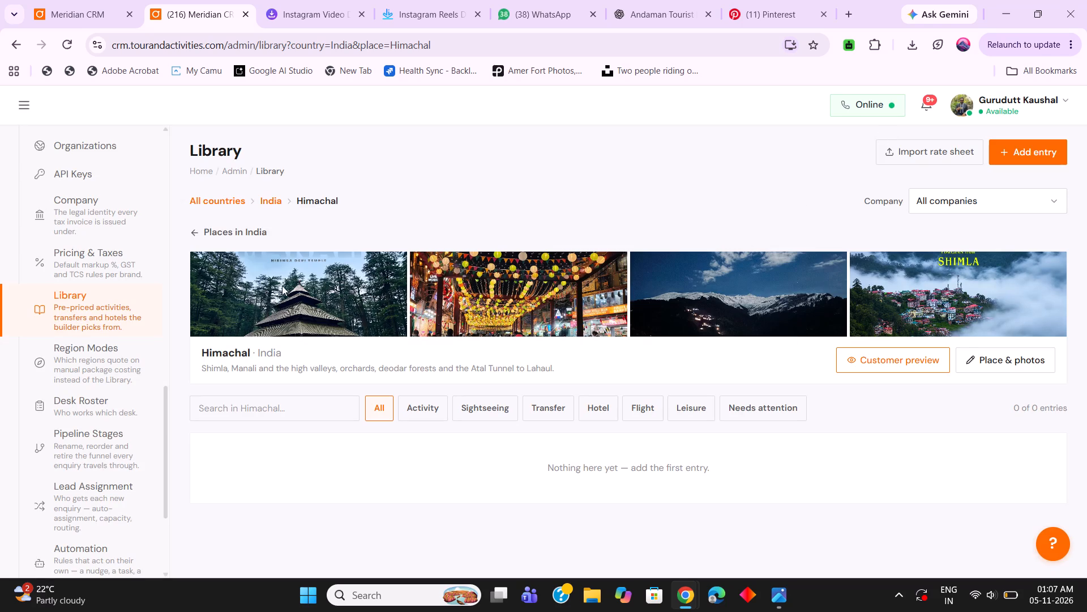
Return from Himachal to the India places list and look over the place cards down to Kerala, Ladakh and Mathura Vrindavan.
left_click(222, 243)
left_click(222, 241)
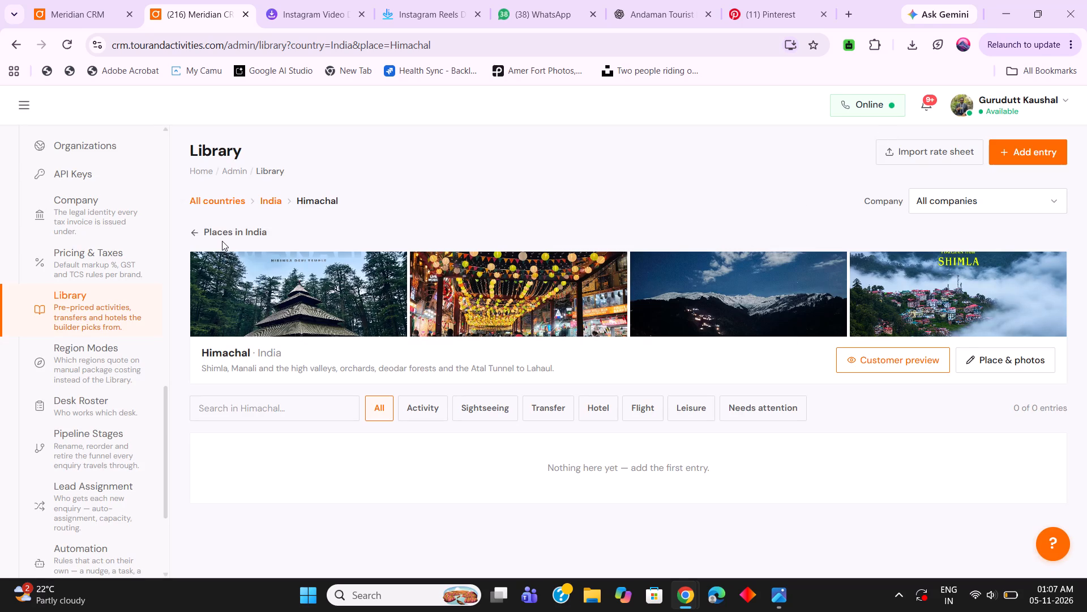
left_click(234, 235)
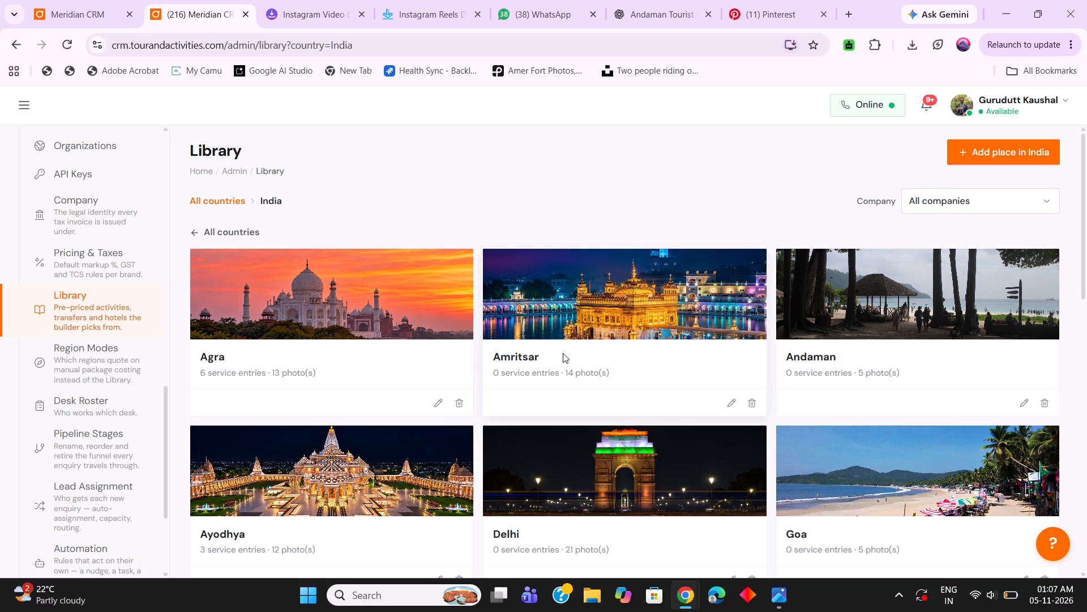
scroll(545, 356, "down", 2)
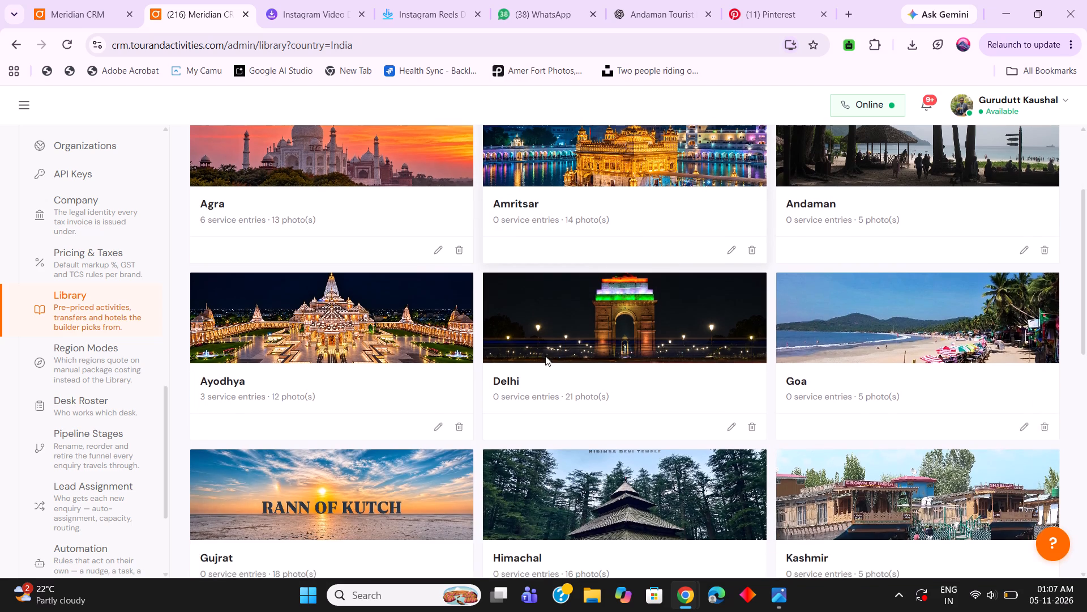
scroll(545, 356, "down", 2)
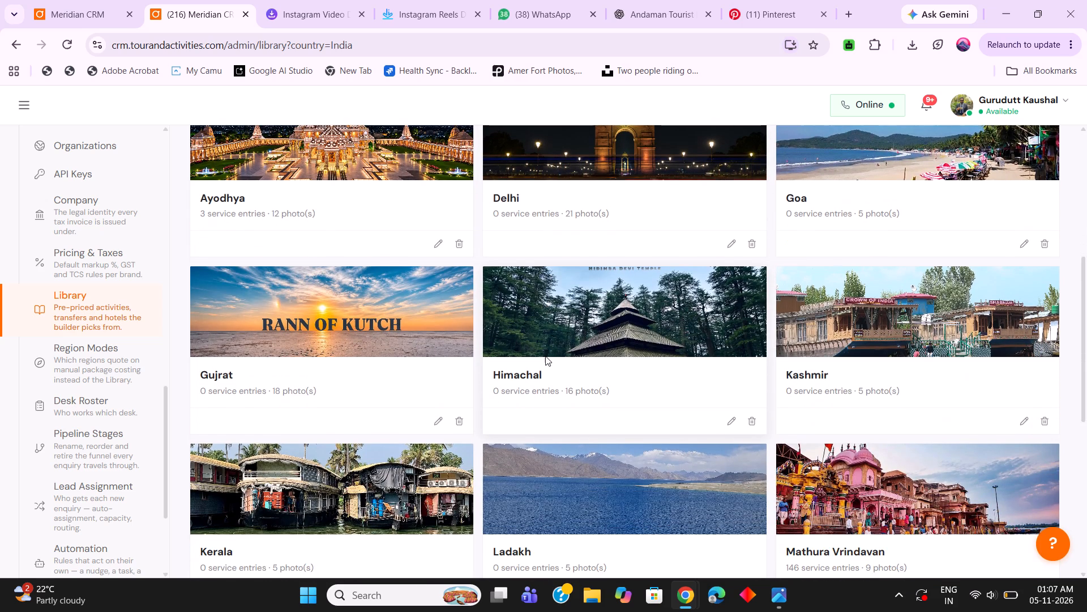
scroll(545, 356, "down", 1)
scroll(546, 368, "up", 2)
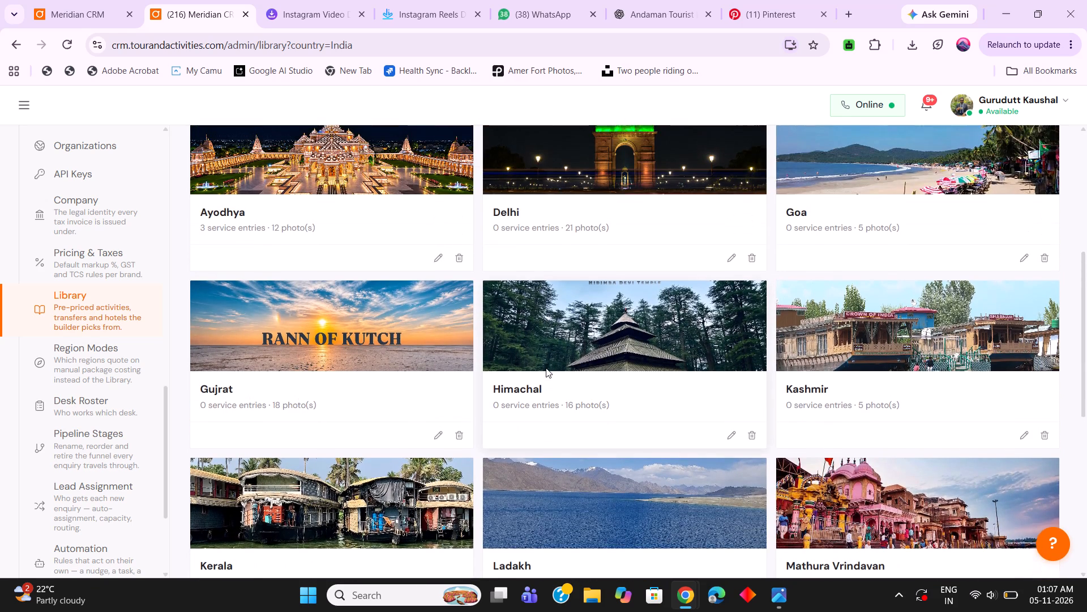
scroll(546, 368, "up", 2)
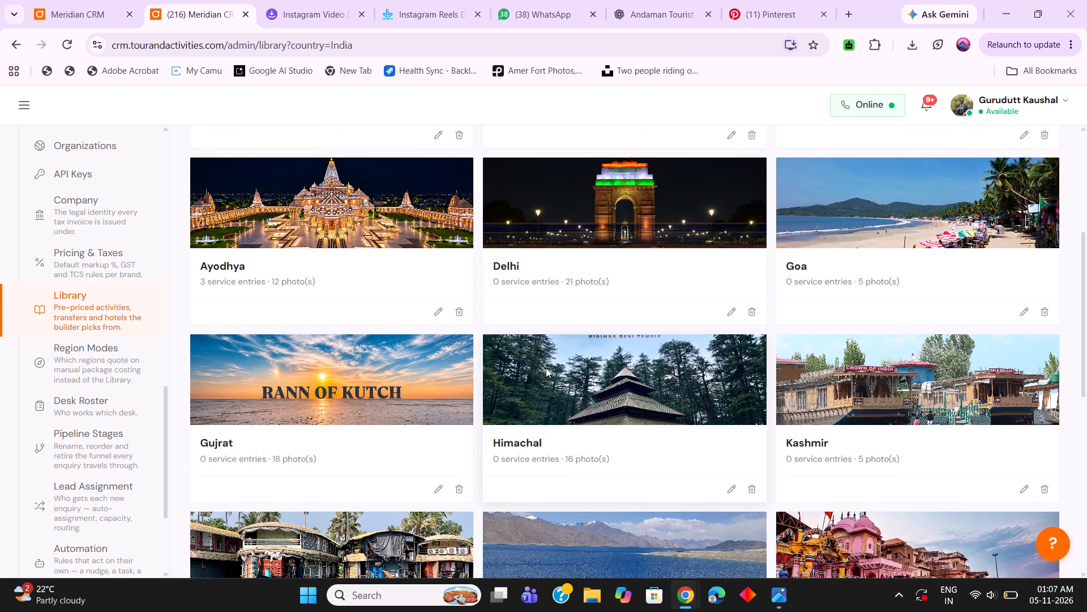
scroll(546, 368, "down", 1)
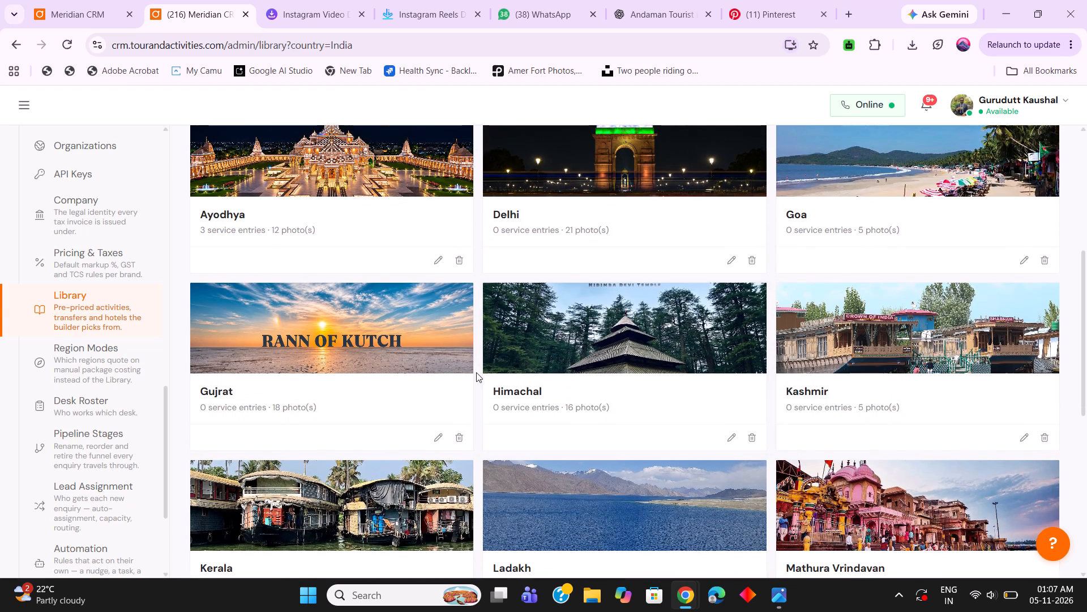
Open the Gujrat place's customer preview and go through its banner photos up to the Statue of Unity one, examining that photo enlarged.
left_click(458, 352)
left_click(874, 362)
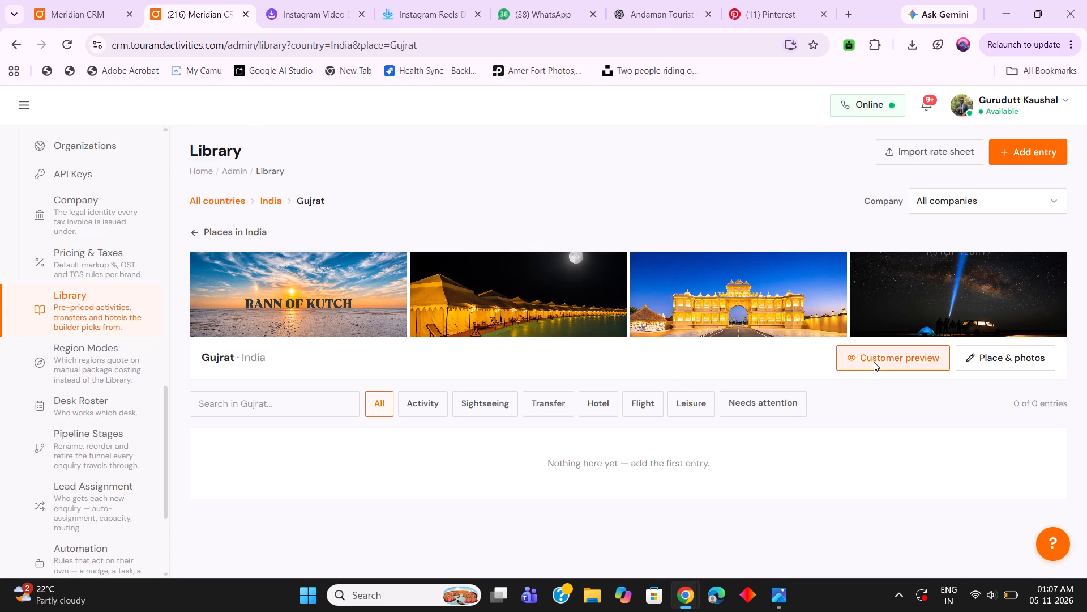
key("Right")
key("Right")
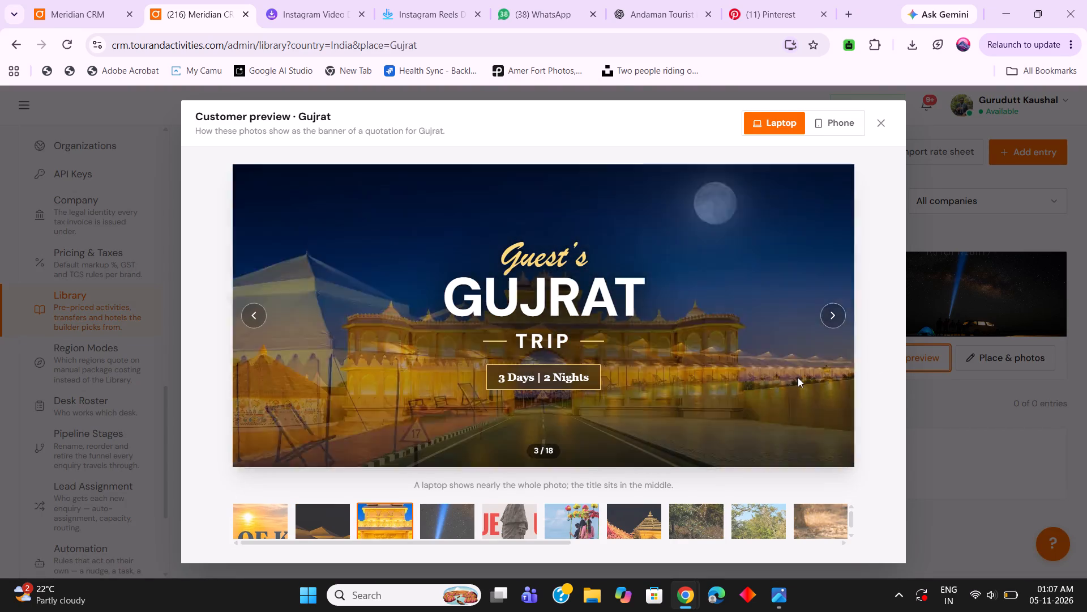
key("Right")
key("Right")
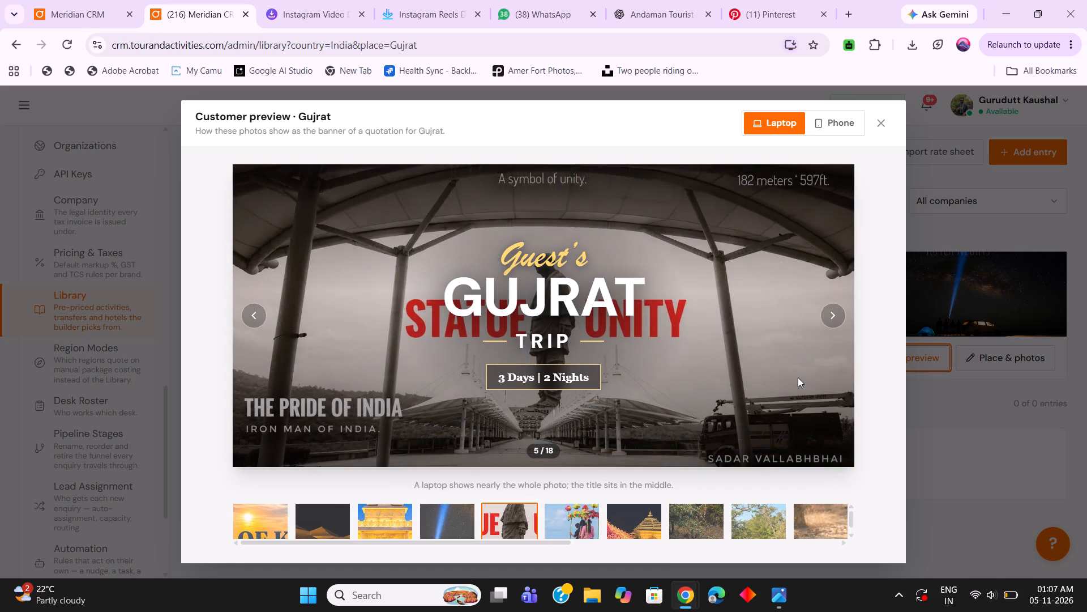
scroll(738, 308, "right", 1)
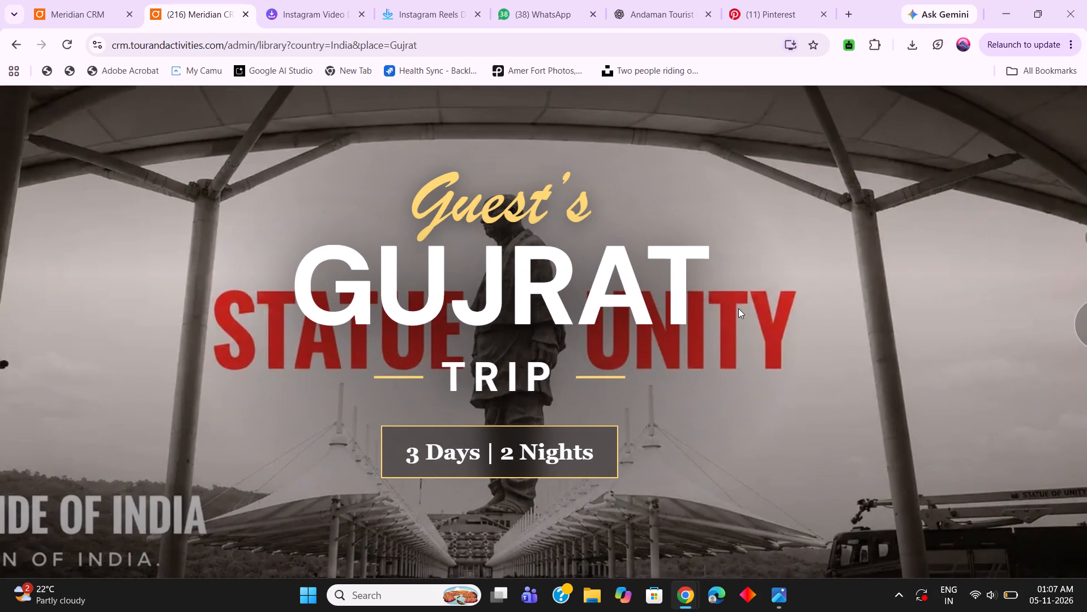
scroll(738, 308, "right", 1)
scroll(738, 308, "up", 1)
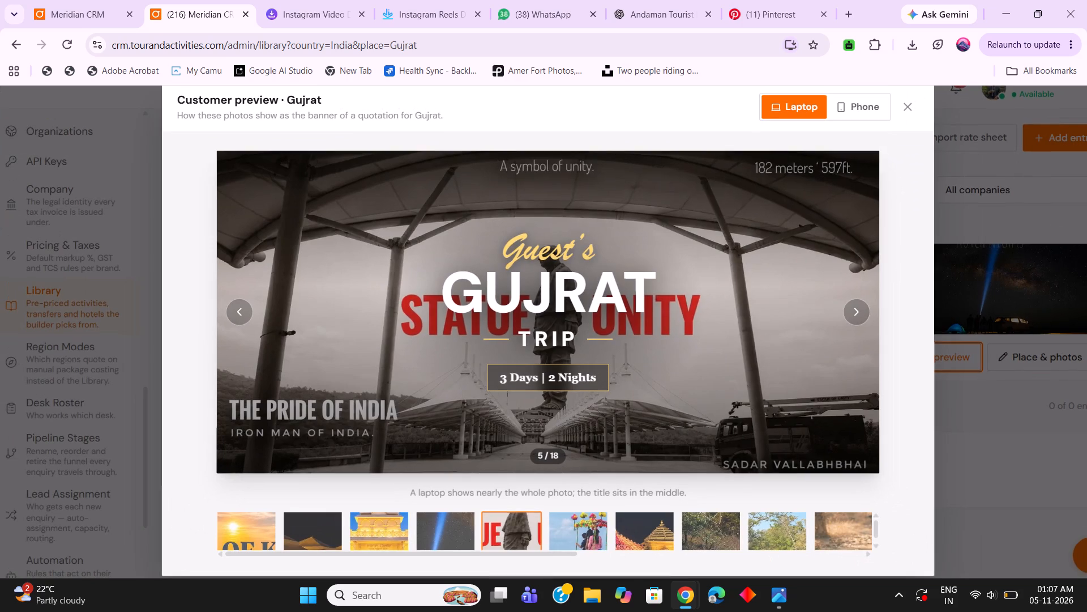
left_click(576, 521)
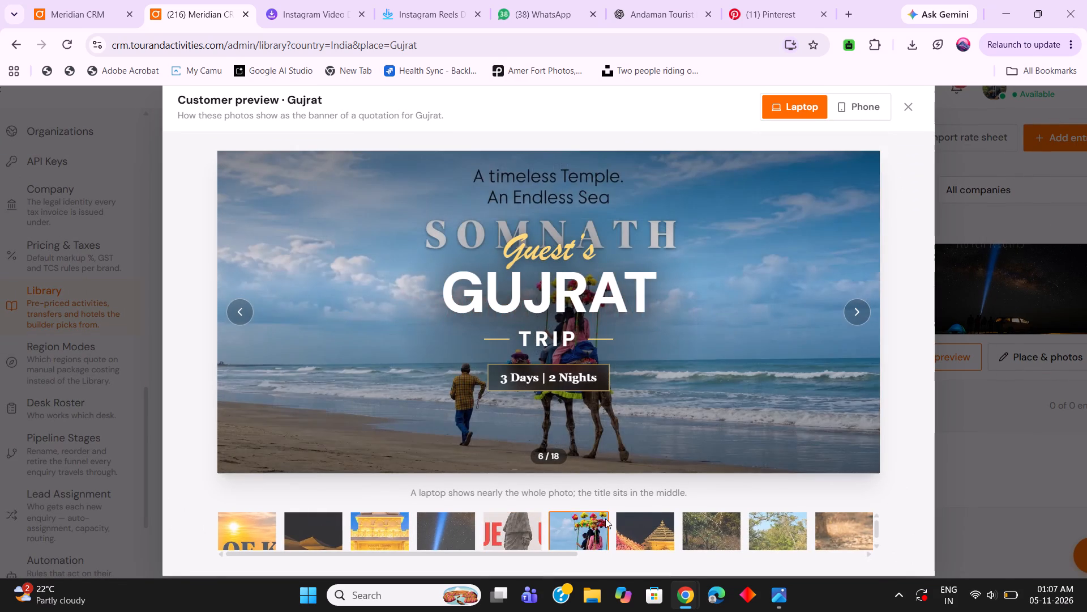
scroll(613, 356, "left", 1)
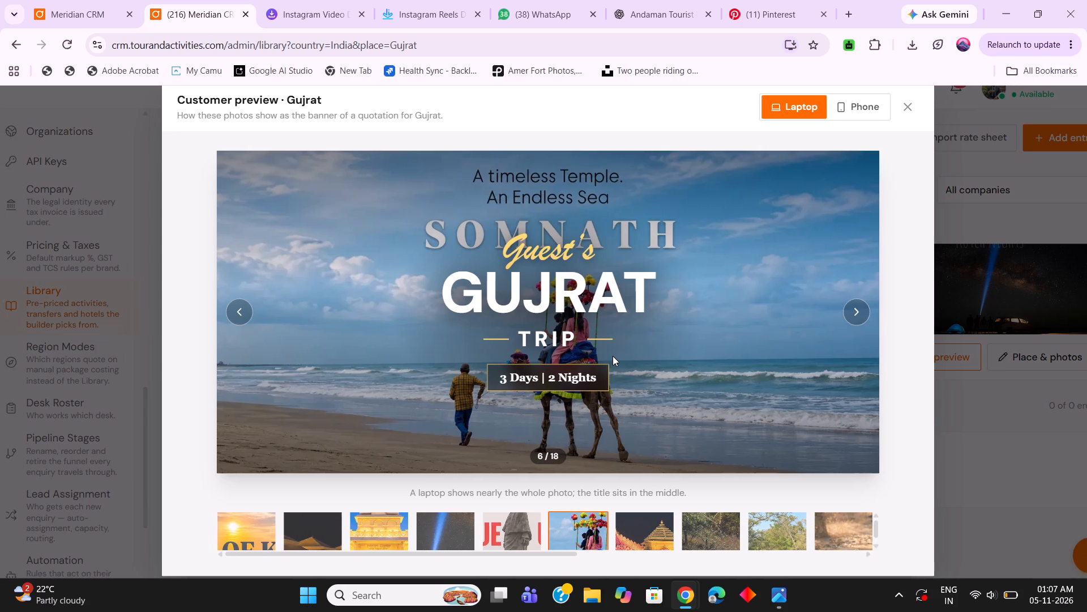
scroll(613, 356, "left", 2)
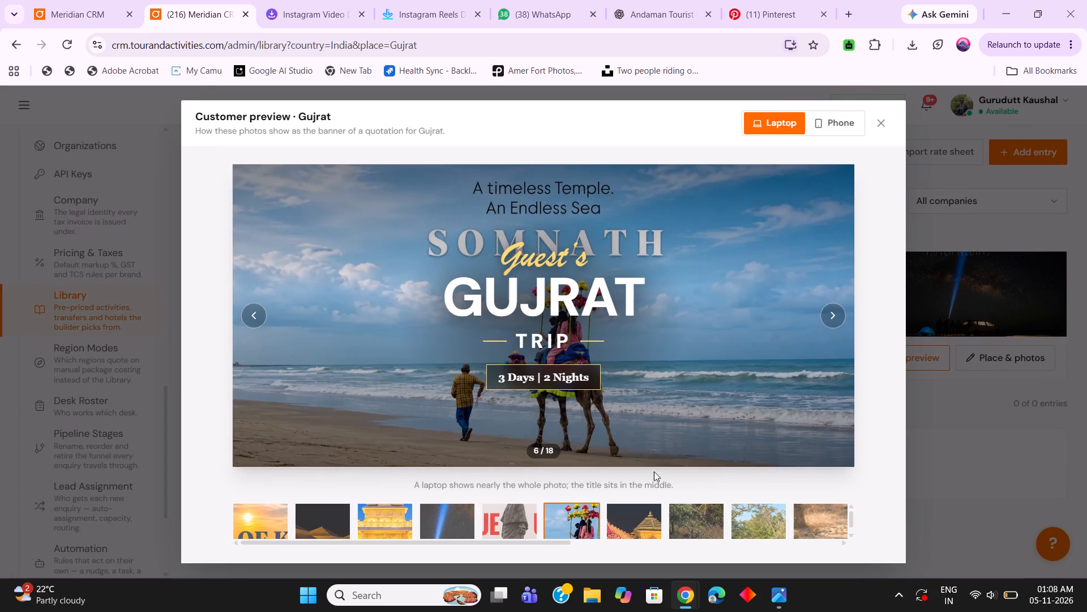
left_click(648, 507)
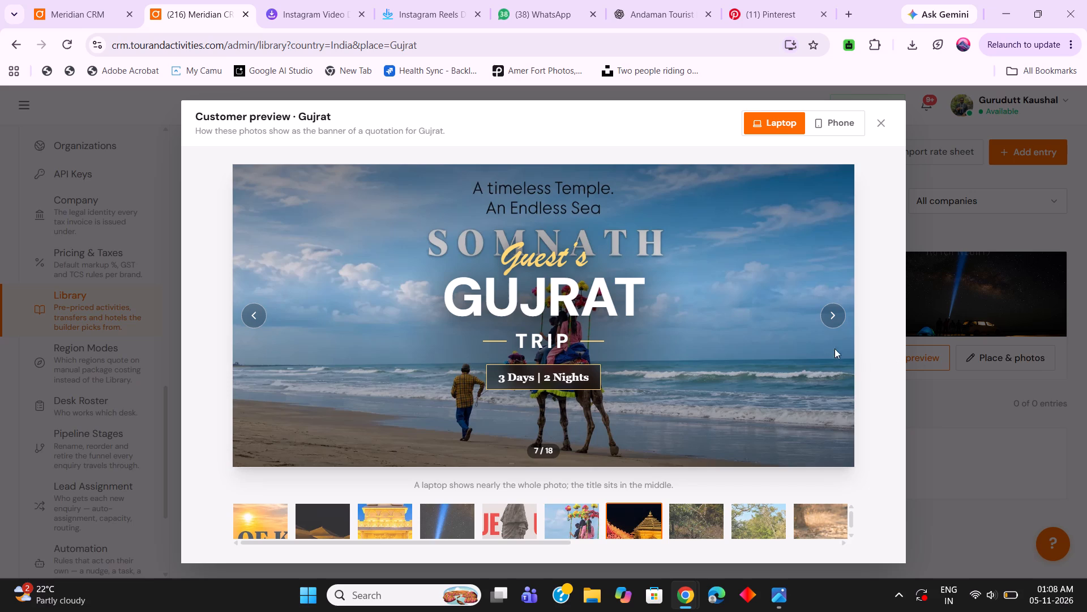
left_click(242, 311)
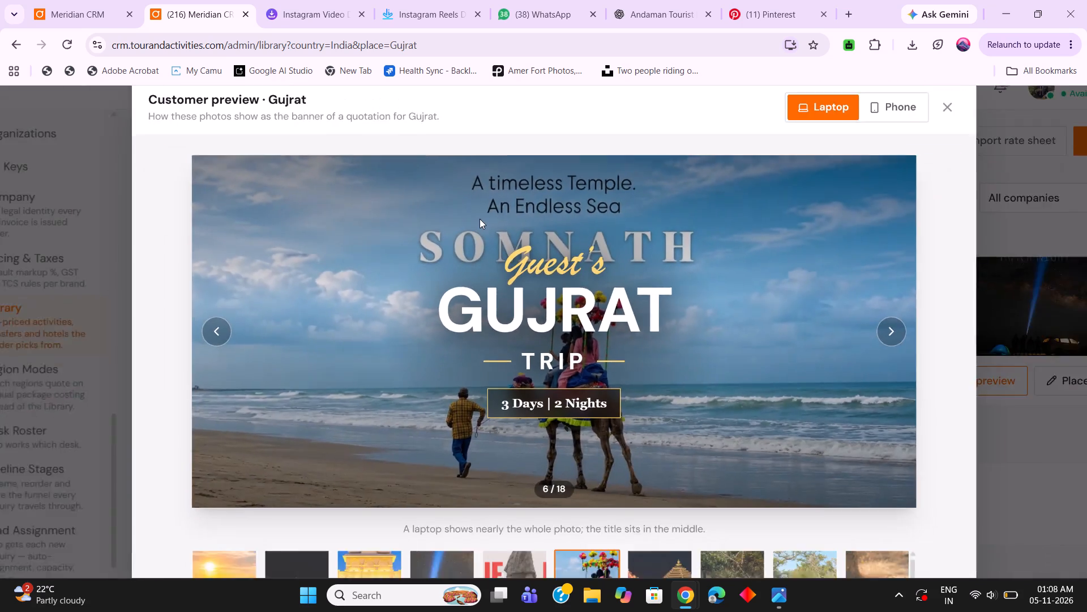
left_click(826, 311)
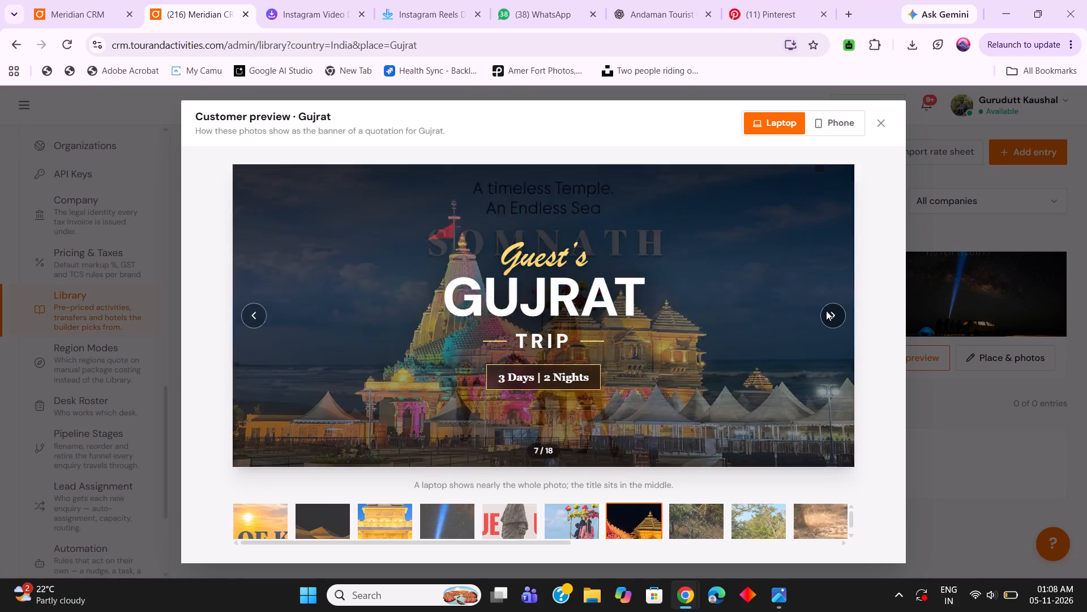
left_click(826, 311)
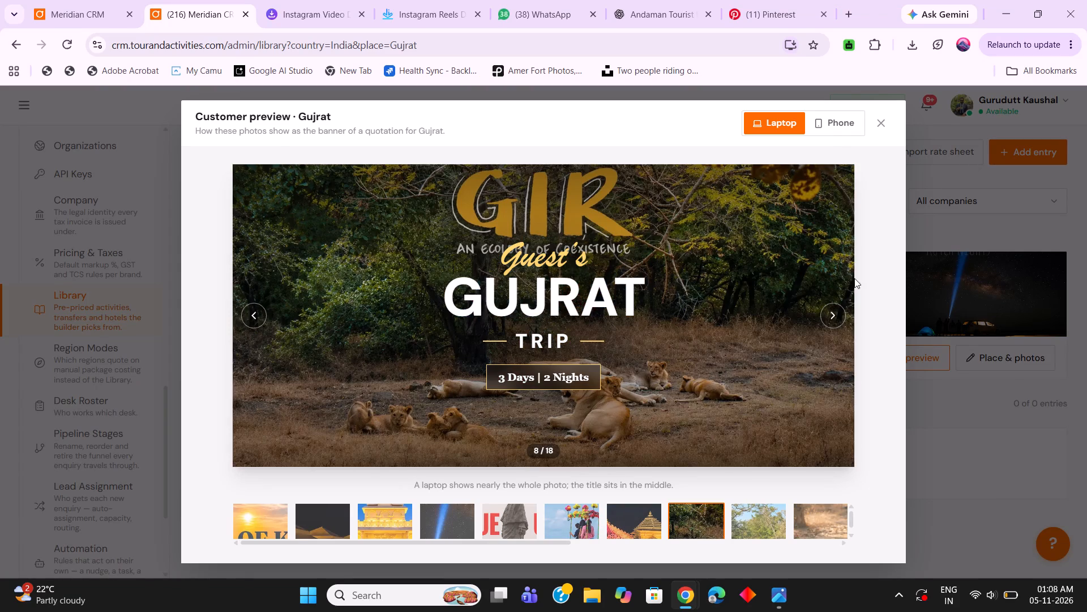
left_click(840, 313)
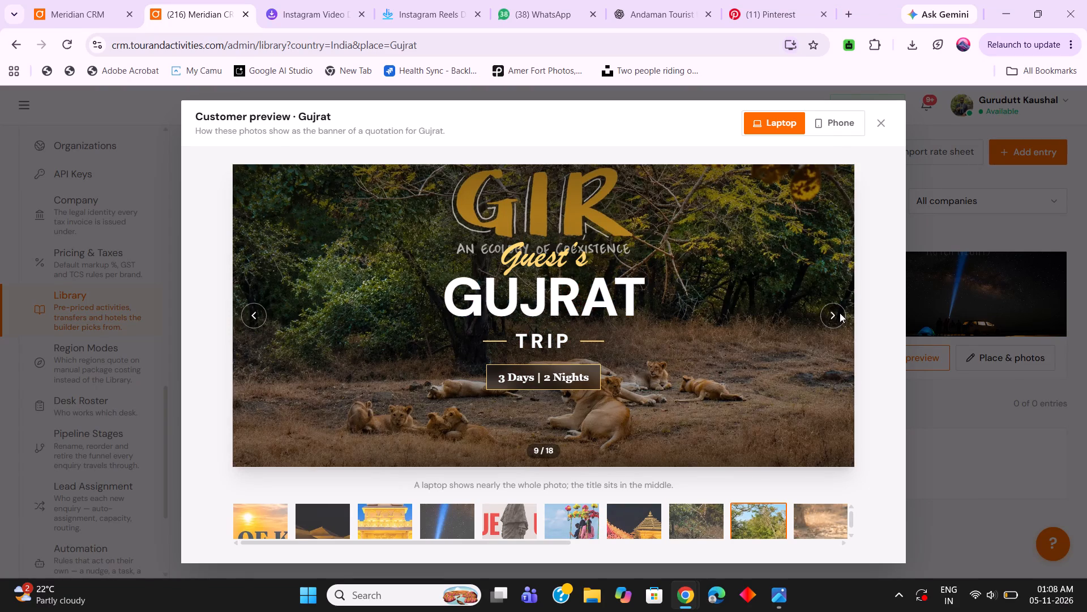
left_click(887, 128)
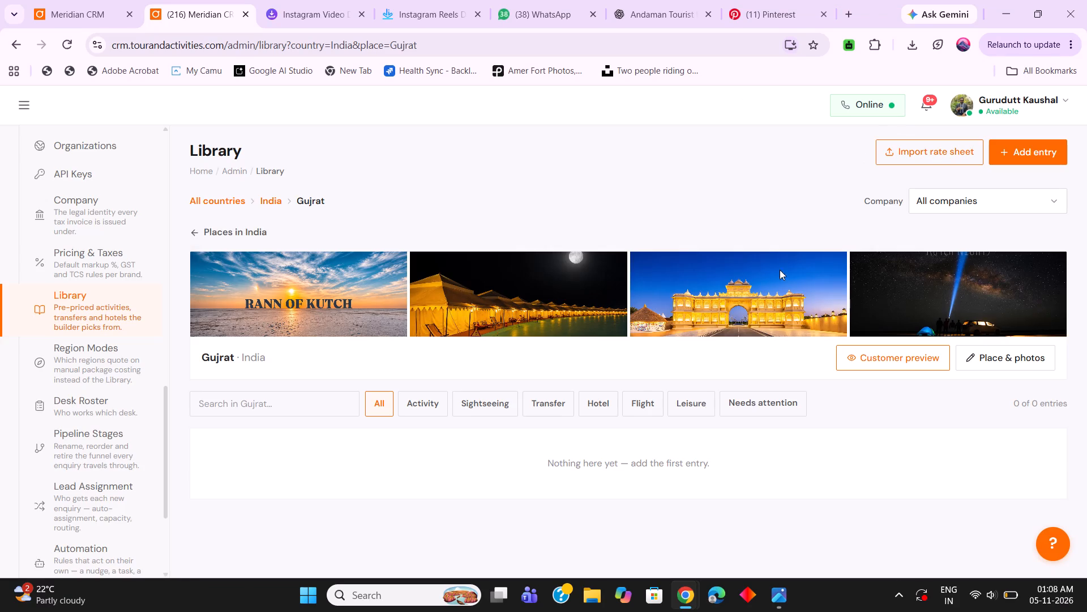
Go back to the India places list and open the Himachal place.
left_click(258, 239)
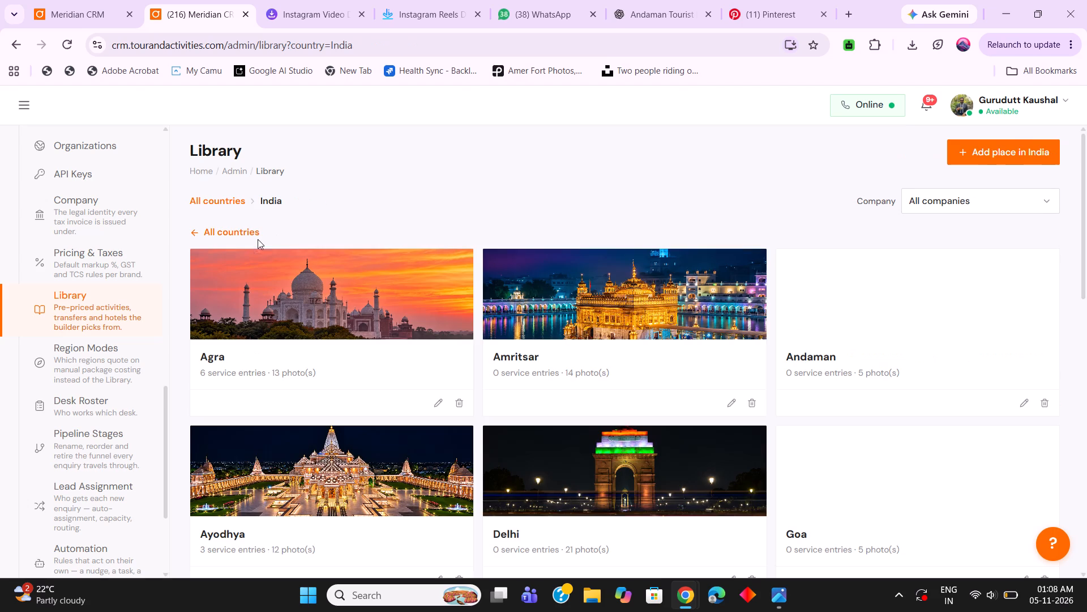
scroll(665, 375, "down", 3)
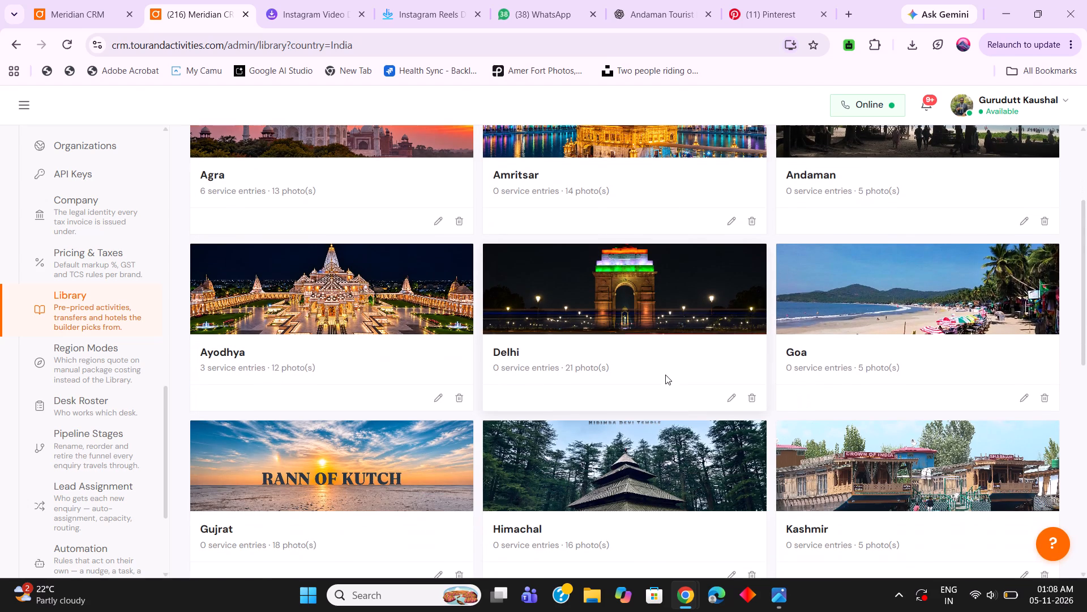
left_click(651, 430)
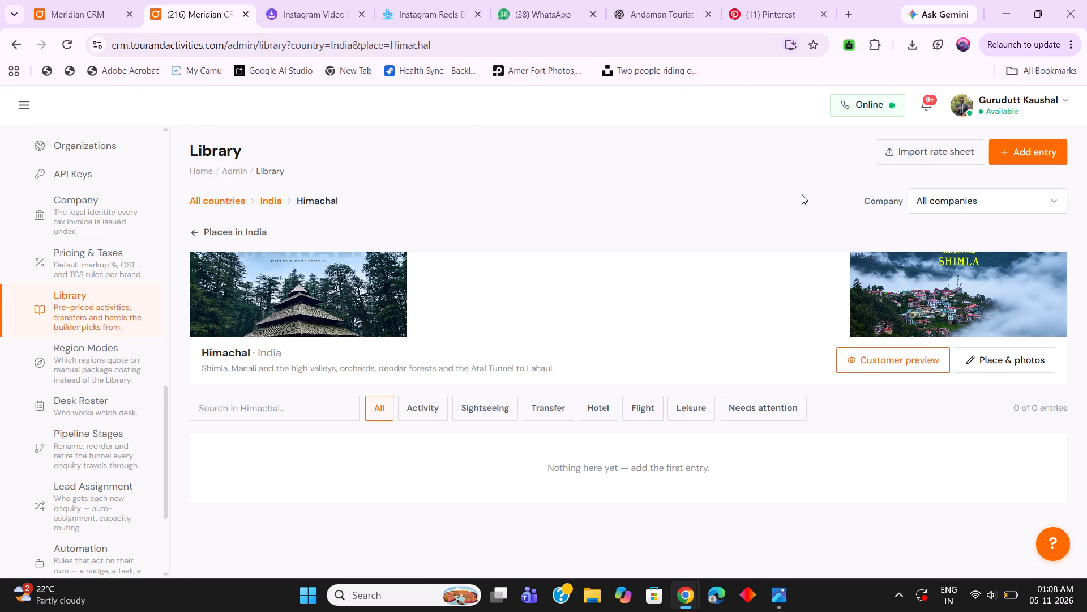
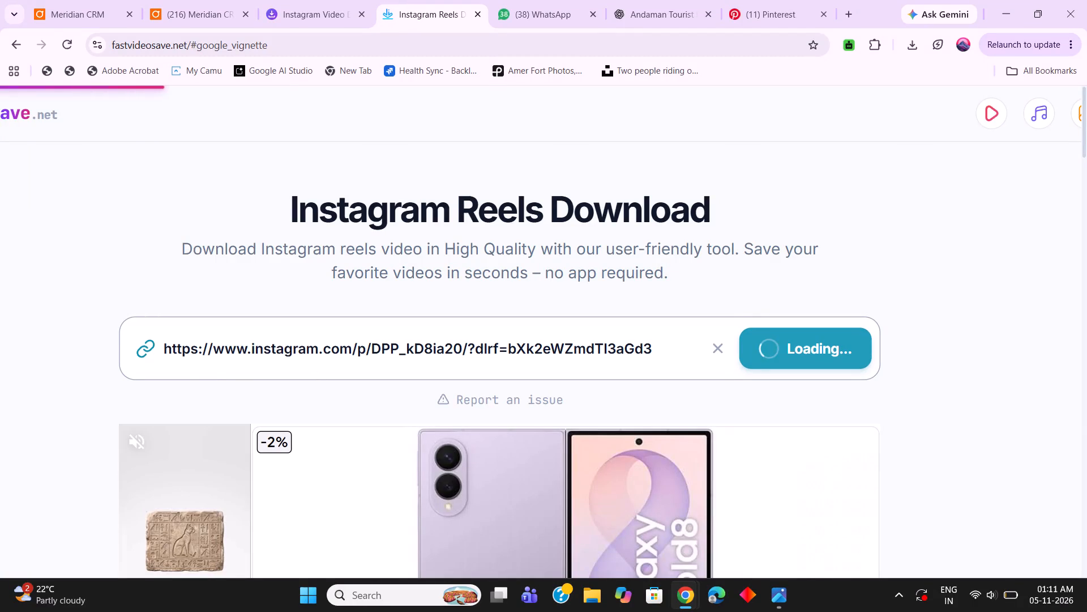
Download the four Instagram post photos of Kalapathar, Elephant, Vijaynagar and Radhanagar beaches.
scroll(453, 394, "down", 2)
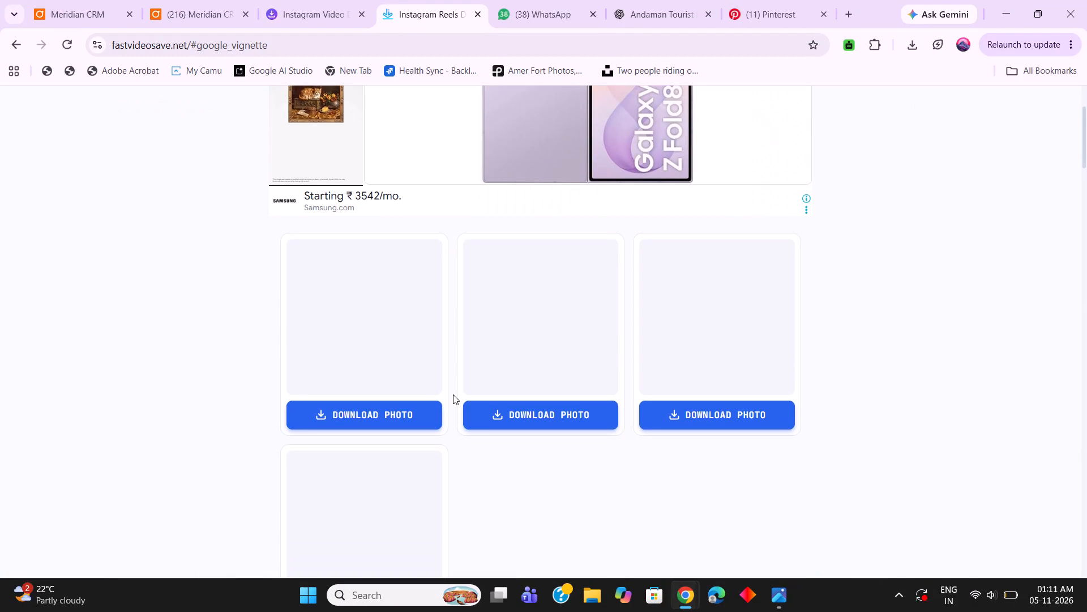
left_click(400, 465)
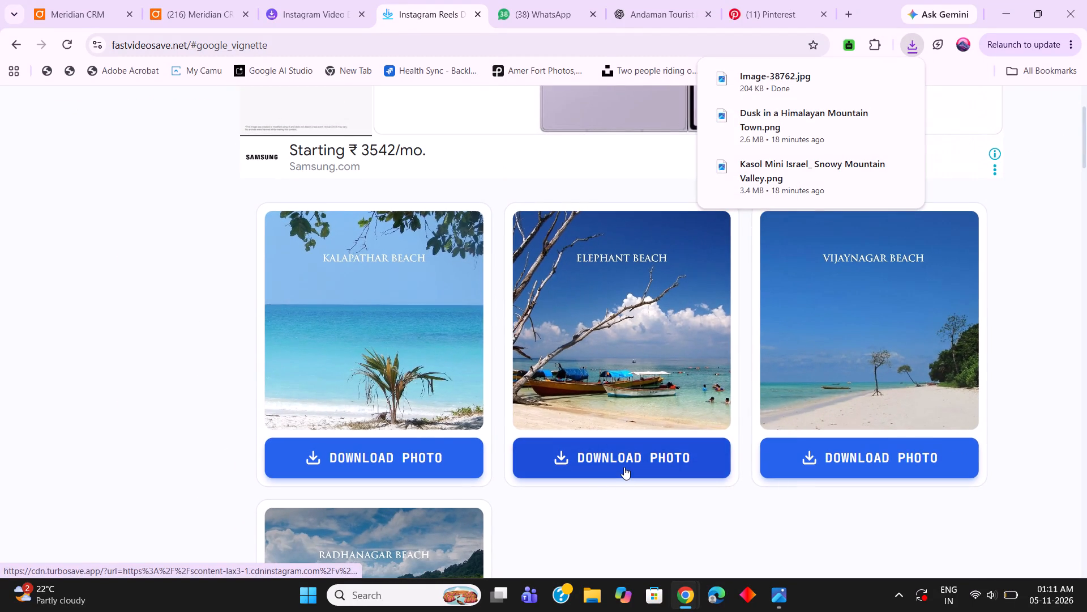
left_click(624, 467)
left_click(864, 448)
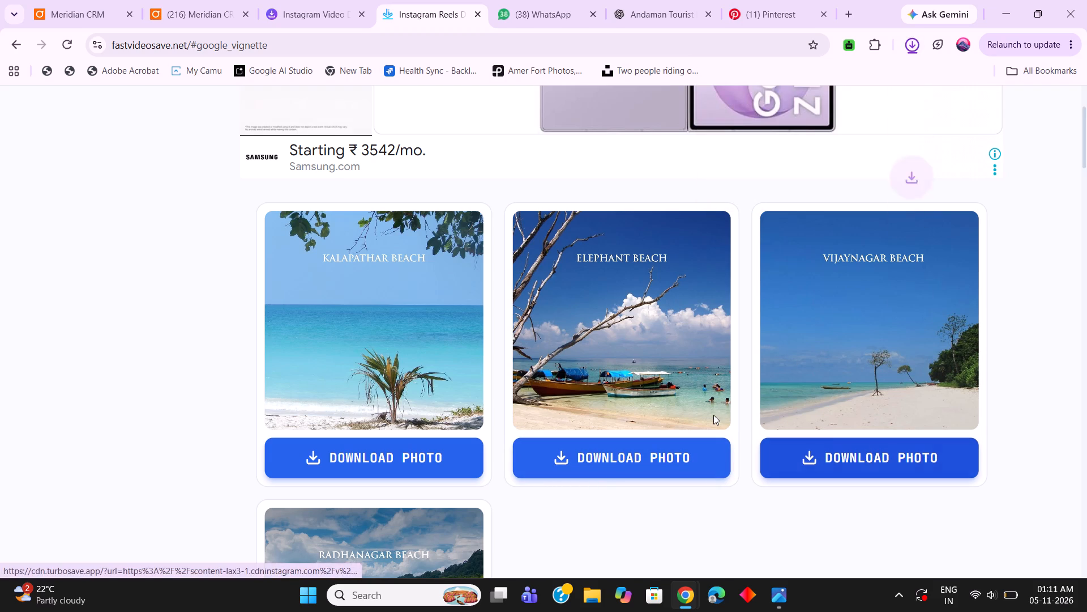
scroll(713, 415, "down", 2)
scroll(621, 419, "down", 1)
left_click(413, 507)
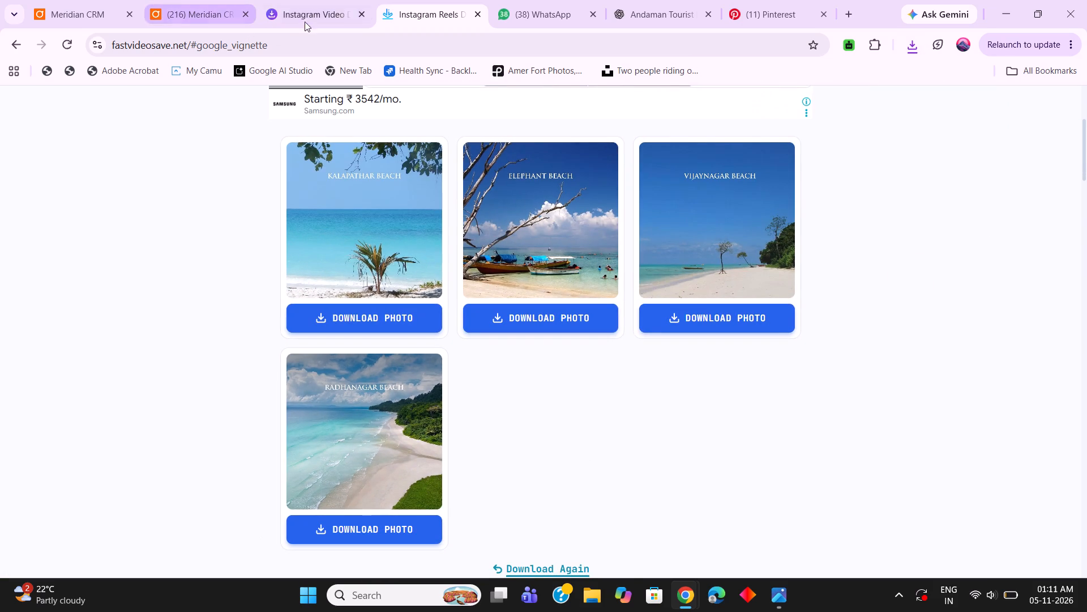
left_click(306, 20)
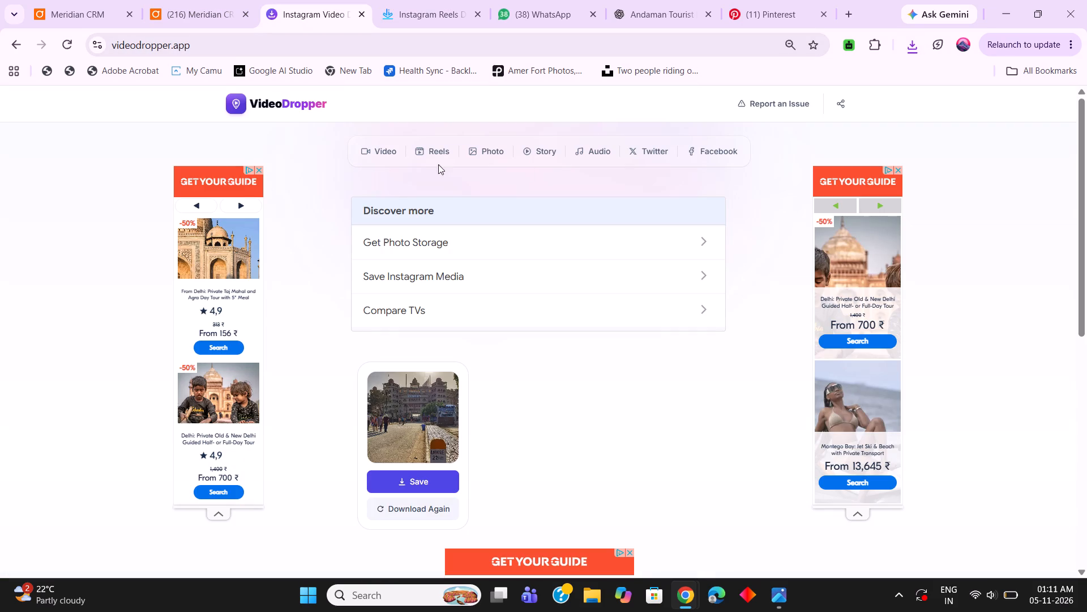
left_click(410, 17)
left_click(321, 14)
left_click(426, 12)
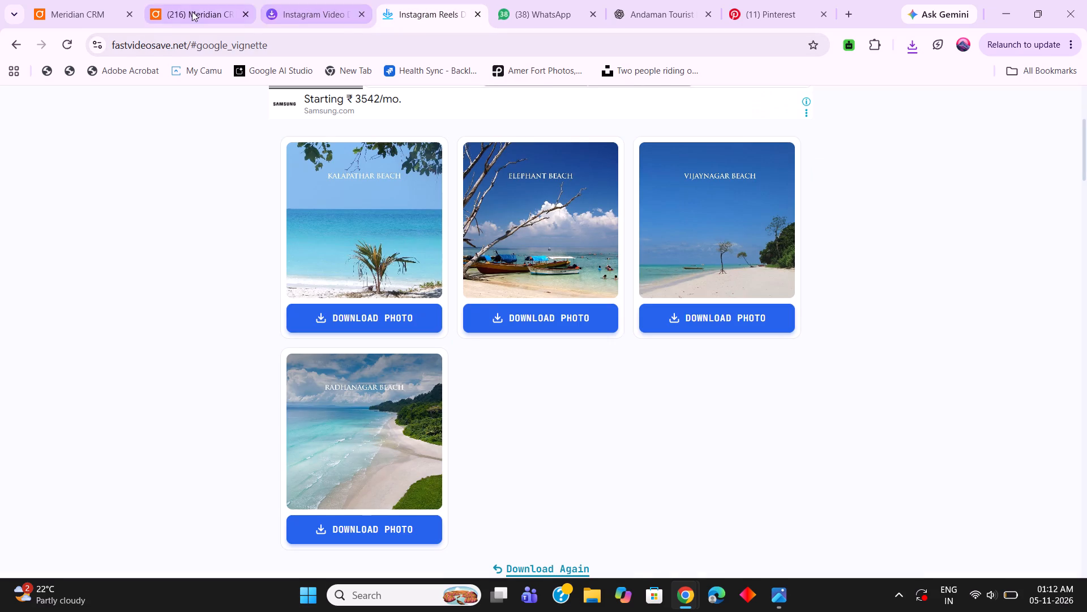
Switch to ChatGPT and open the recent conversation "Landscape image edit".
left_click(610, 0)
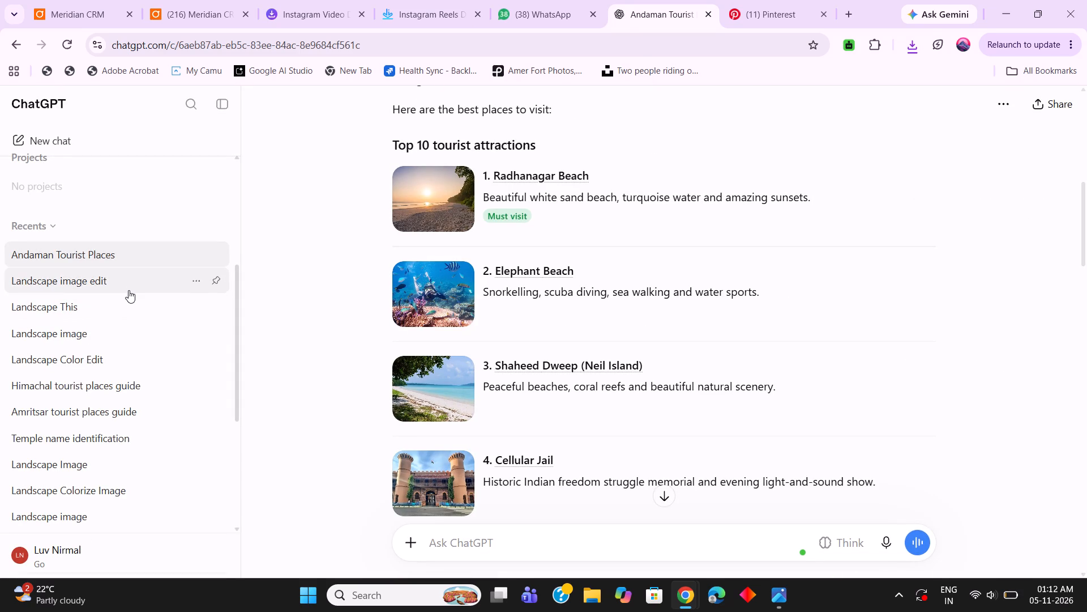
left_click(129, 288)
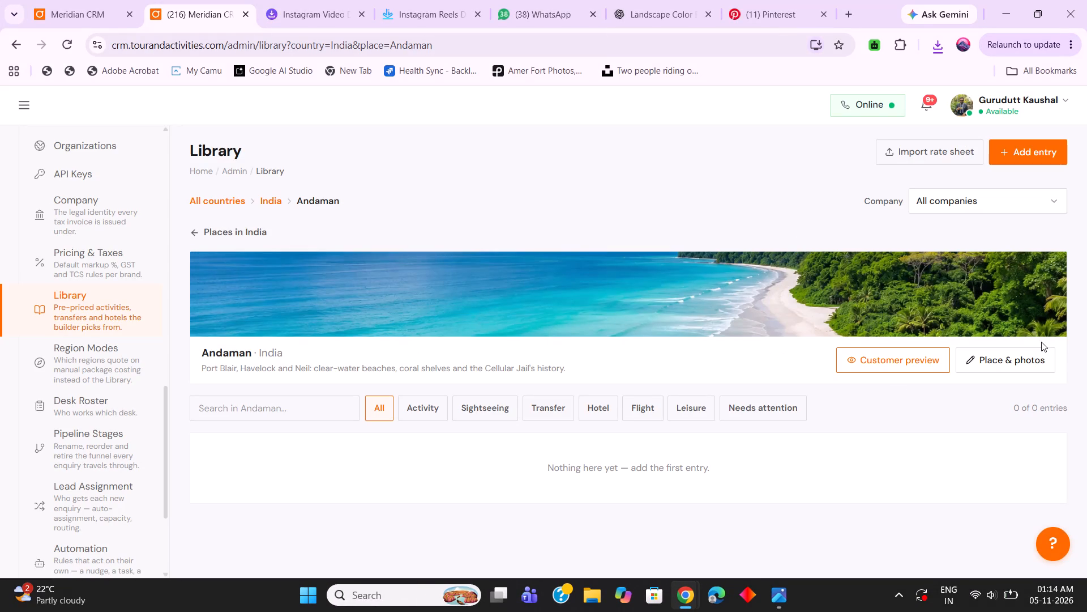
Add the landscape image Elephant Beach Boats and Tree to Andaman's hero photos and save the place.
left_click(1022, 358)
left_click(715, 451)
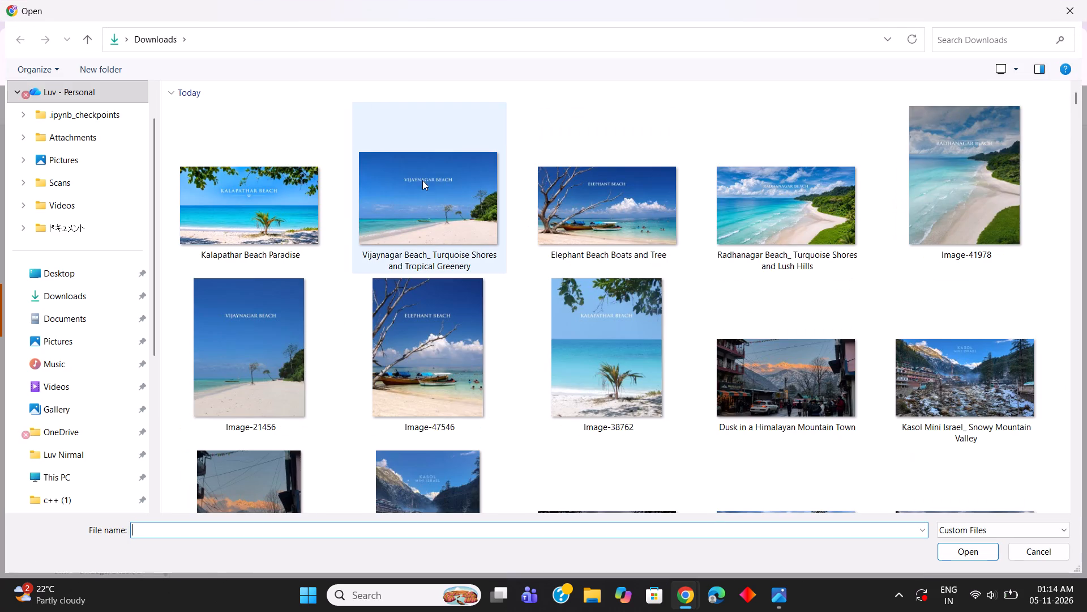
double_click(580, 201)
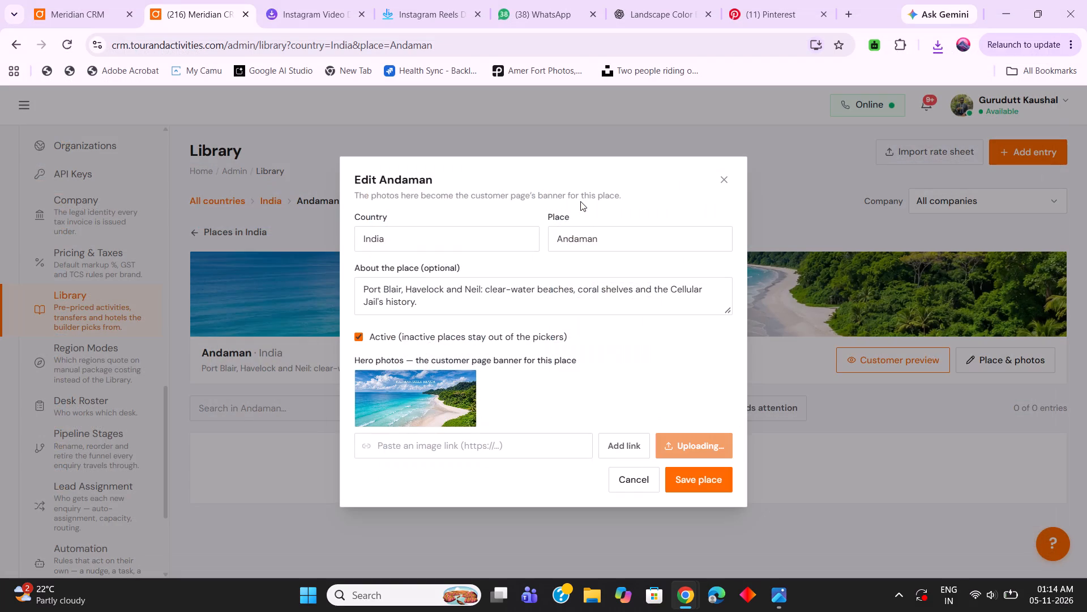
left_click(691, 487)
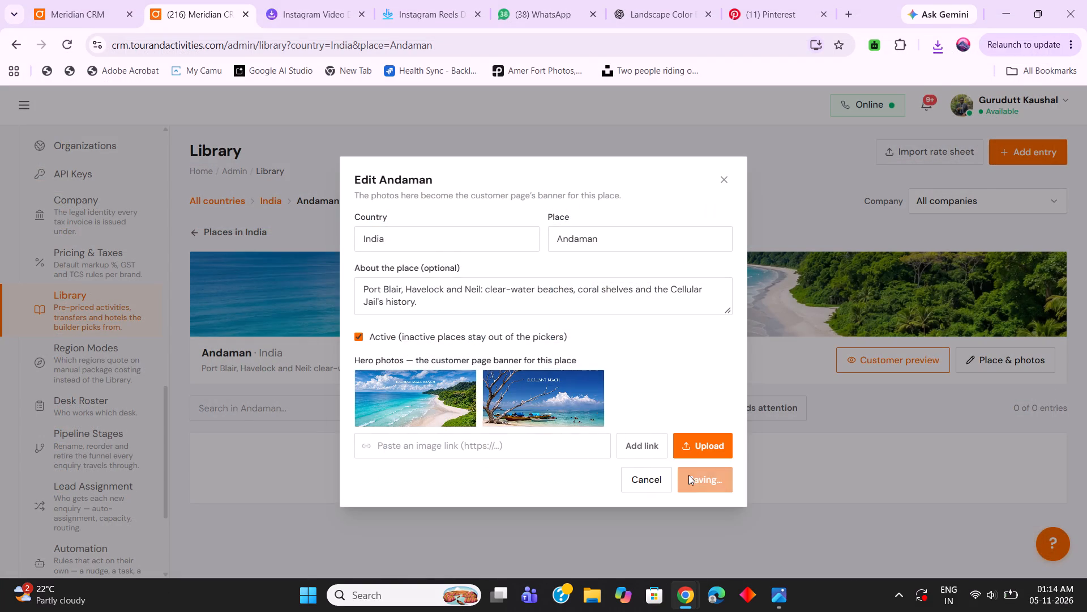
Add the Vijaynagar Beach landscape image from Downloads to Andaman's hero photos and save the place.
left_click(983, 363)
left_click(701, 447)
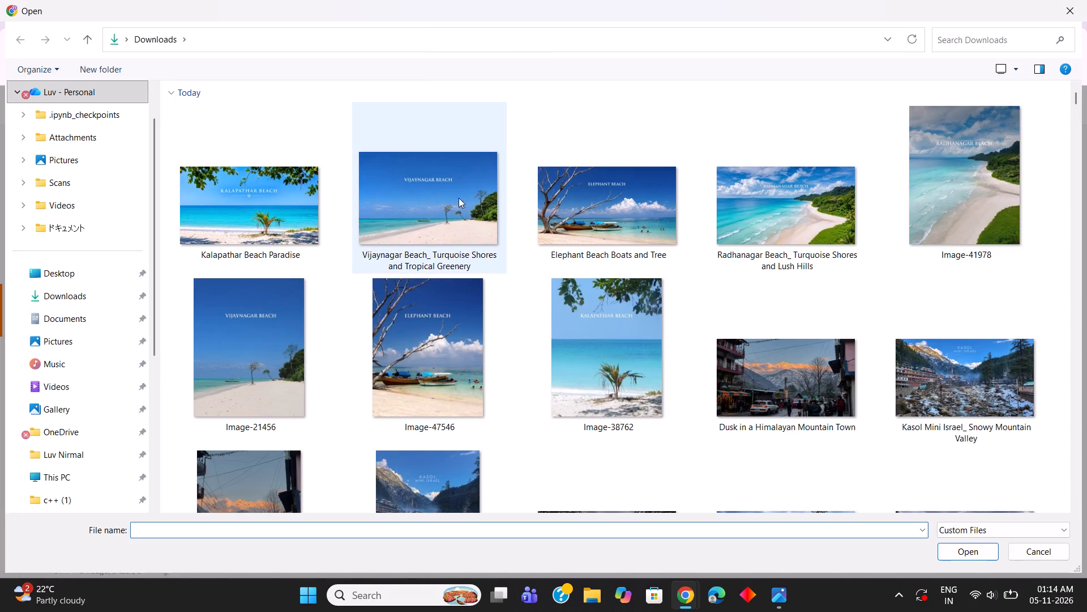
double_click(453, 203)
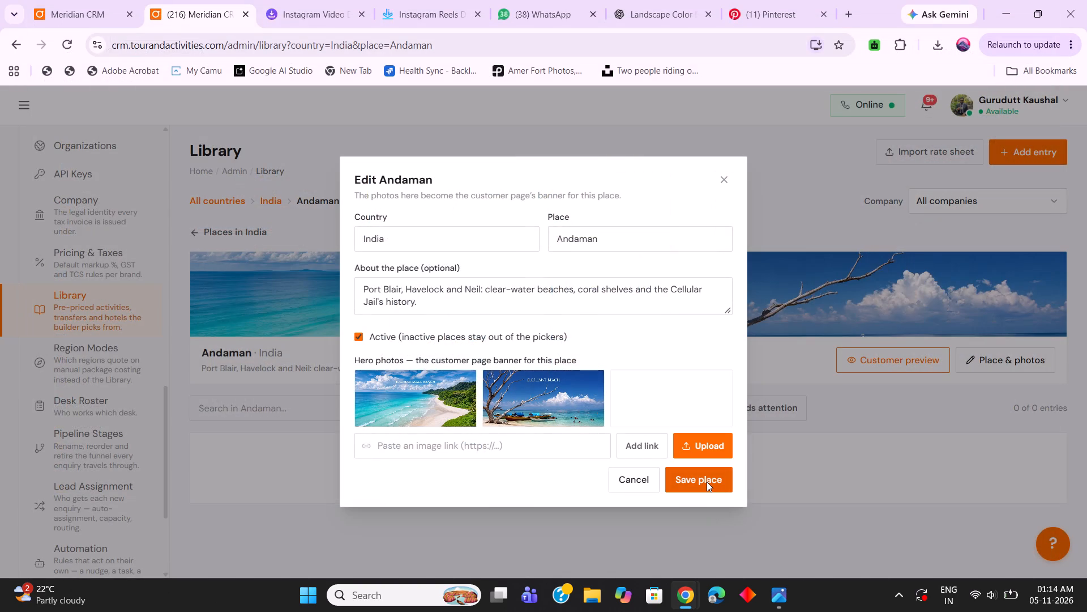
left_click(707, 482)
Open Andaman's place and photos for editing again.
left_click(995, 367)
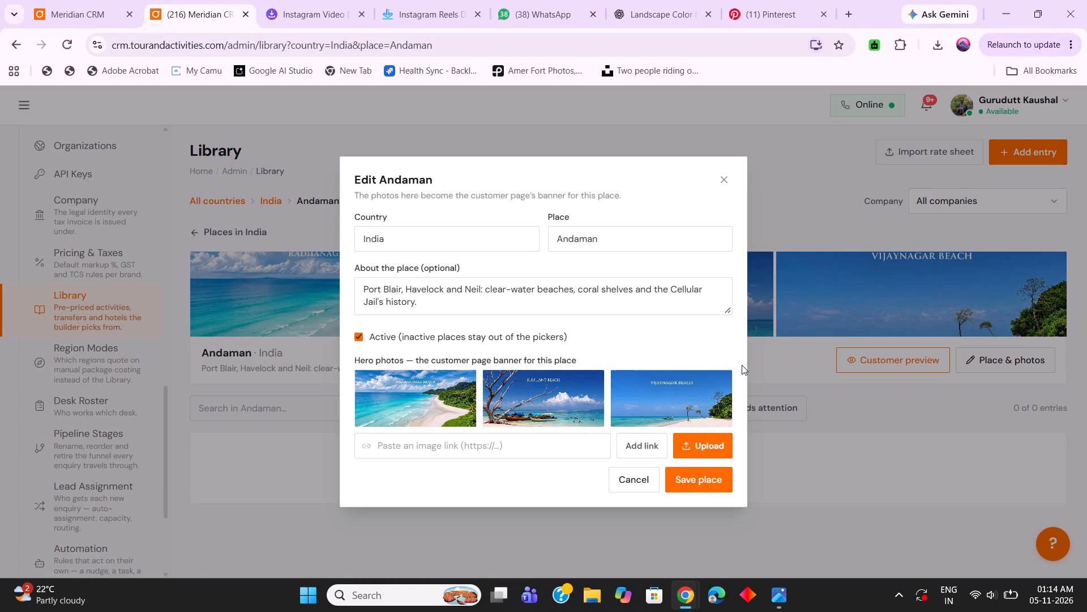
Add the Kalapathar Beach landscape image from Downloads to Andaman's hero photos and save the place.
left_click(684, 445)
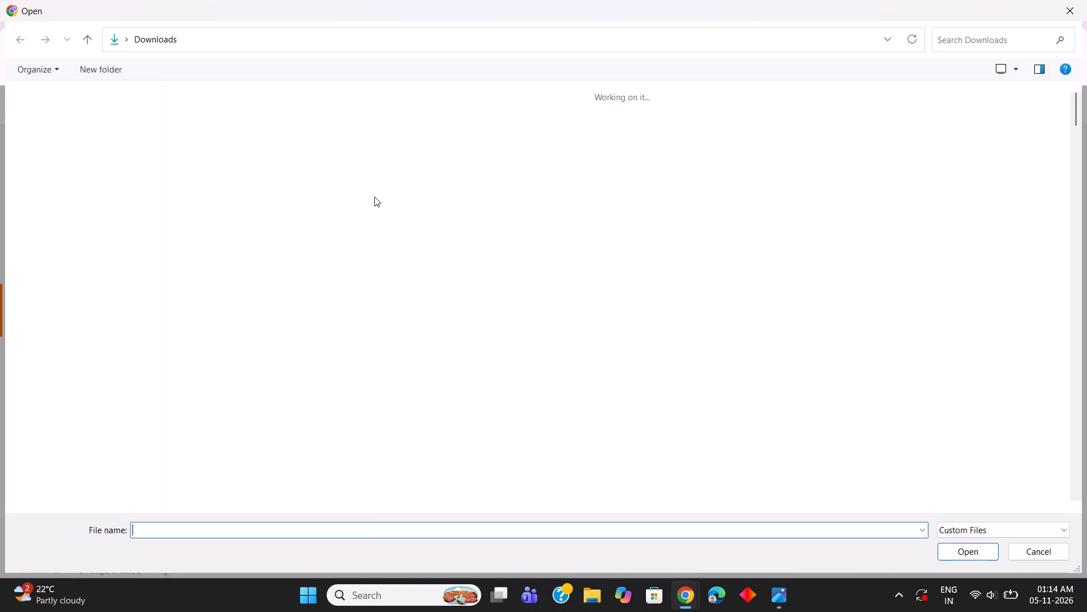
double_click(253, 206)
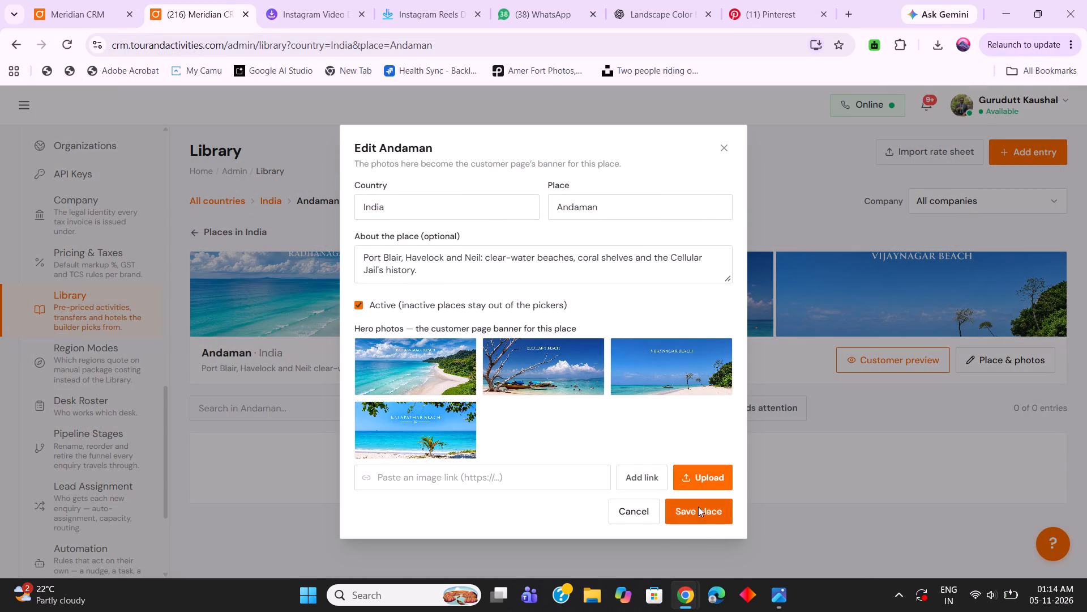
left_click(697, 506)
Check each Andaman hero photo in the customer preview's laptop banner and close the preview.
left_click(887, 365)
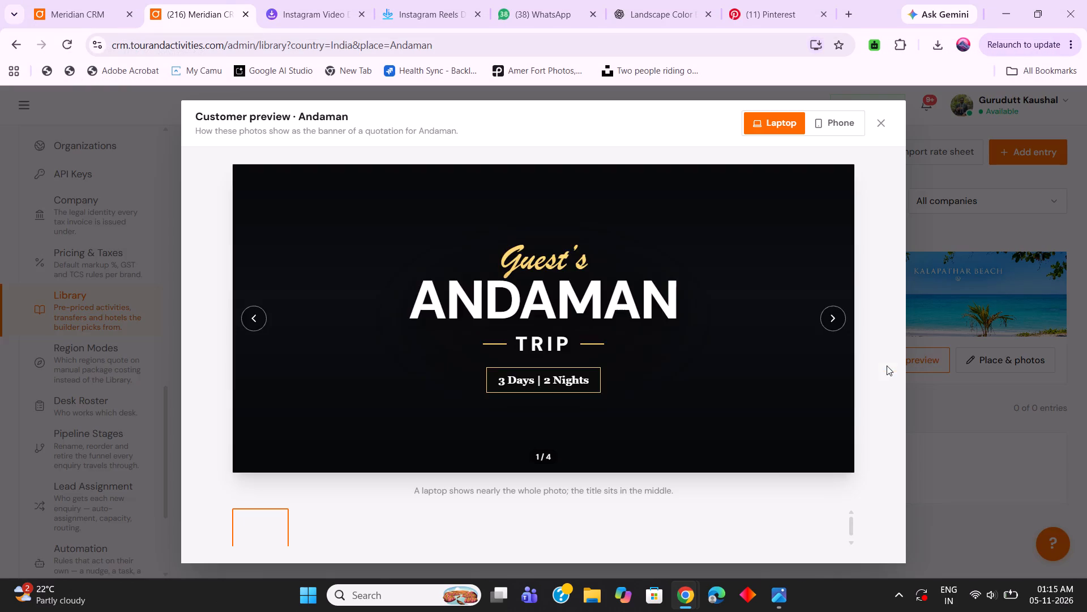
left_click(831, 318)
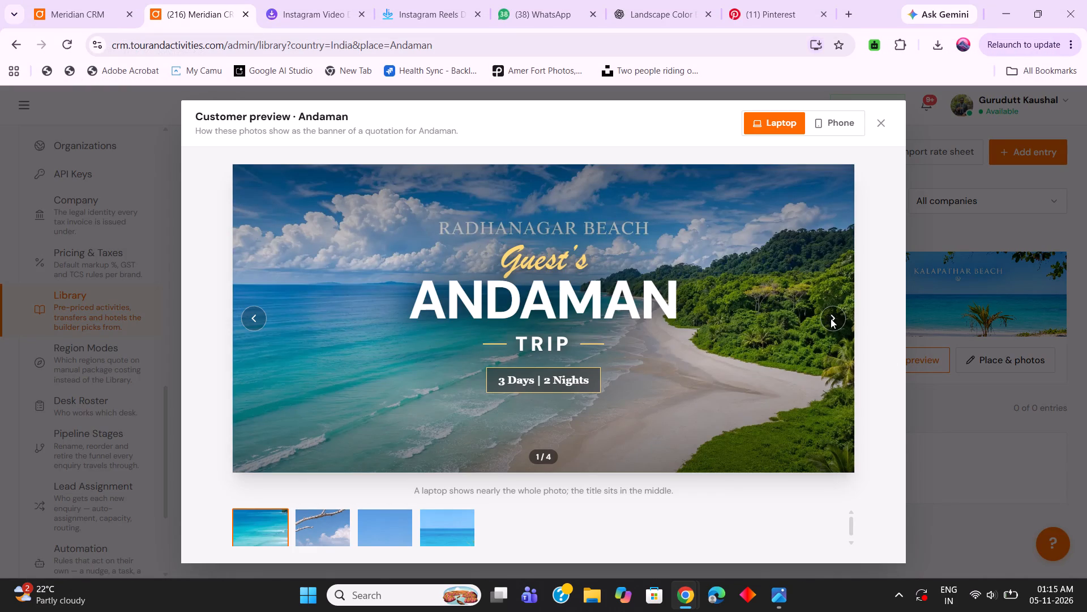
left_click(831, 318)
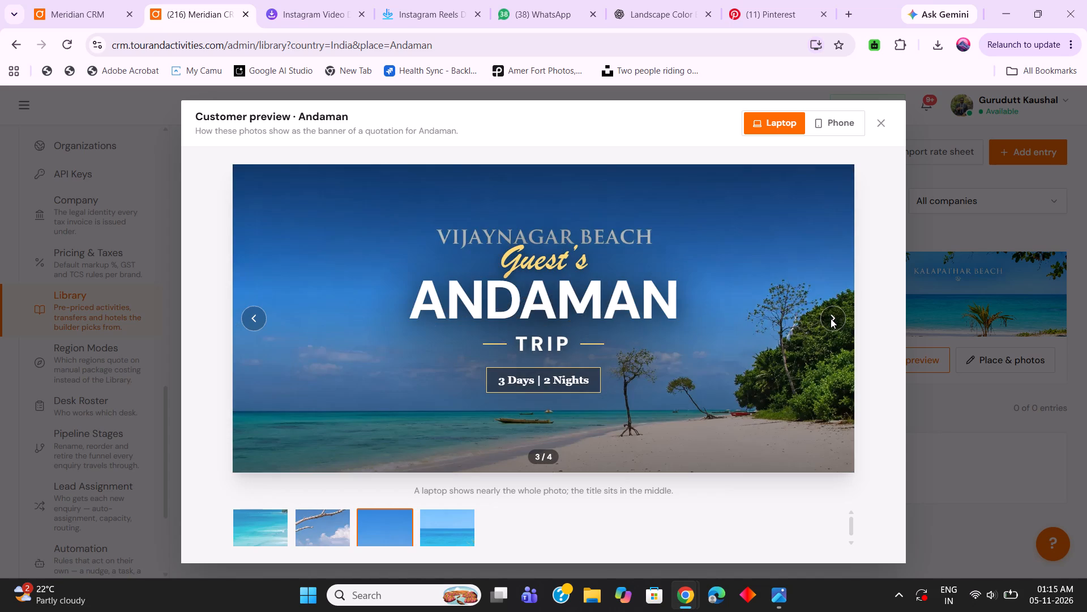
left_click(831, 318)
left_click(831, 318)
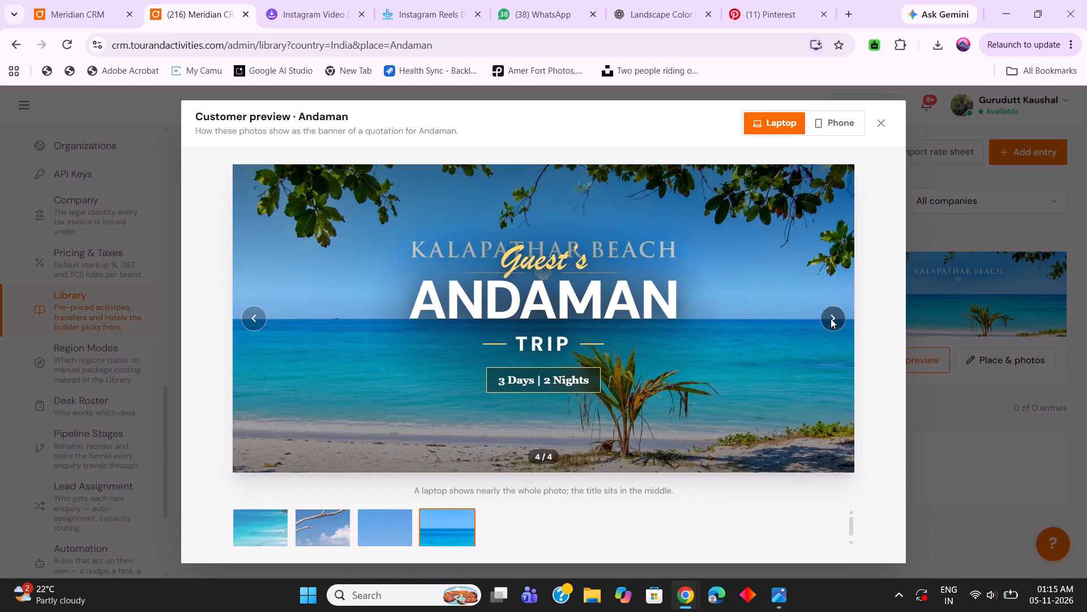
left_click(888, 133)
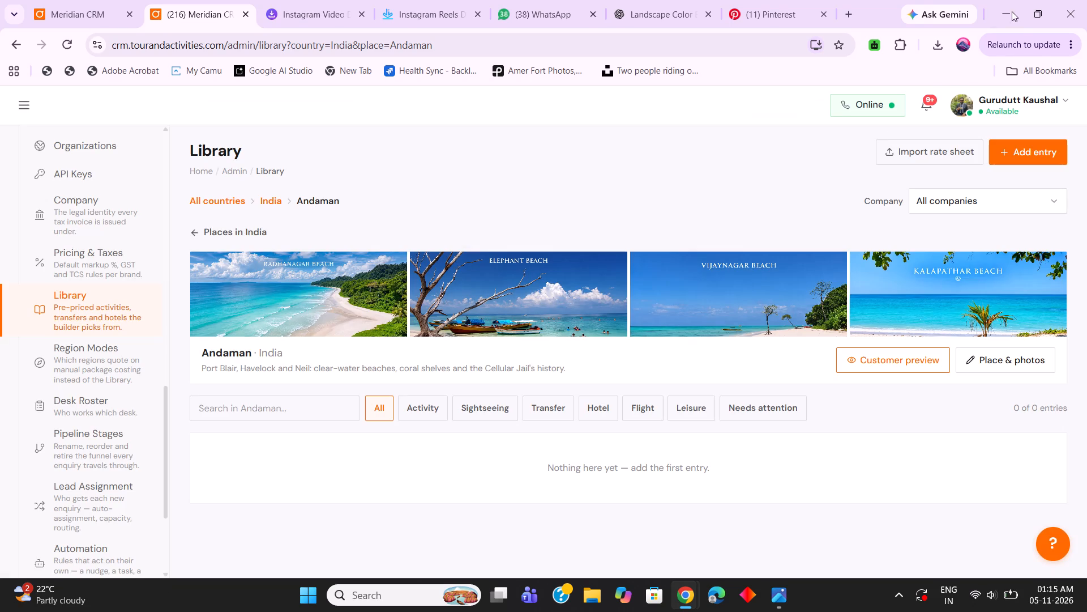
Set the computer's display brightness to about one third.
left_click(982, 609)
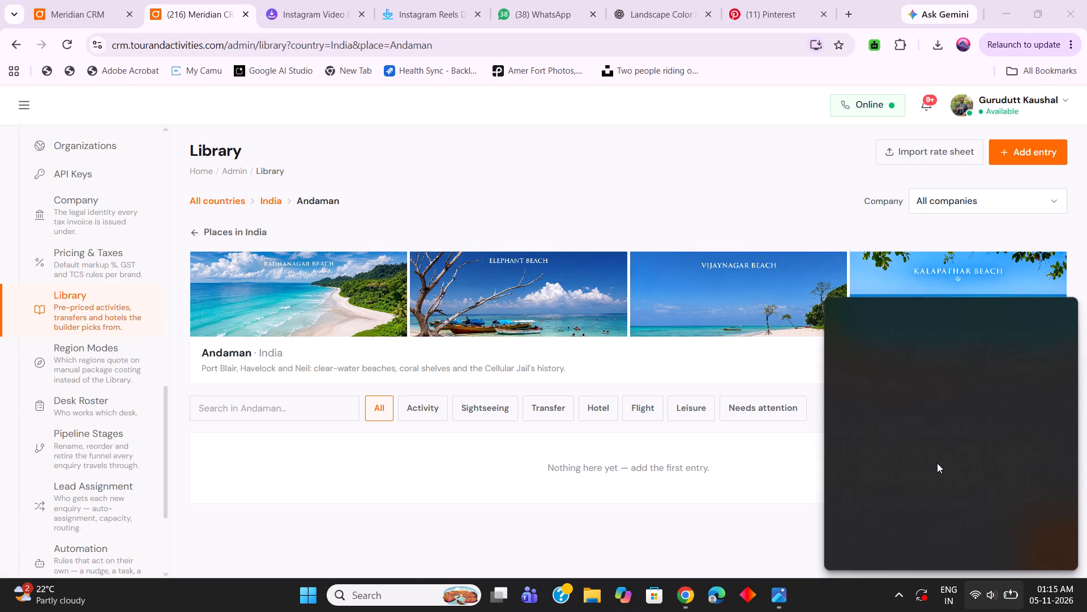
left_click(925, 471)
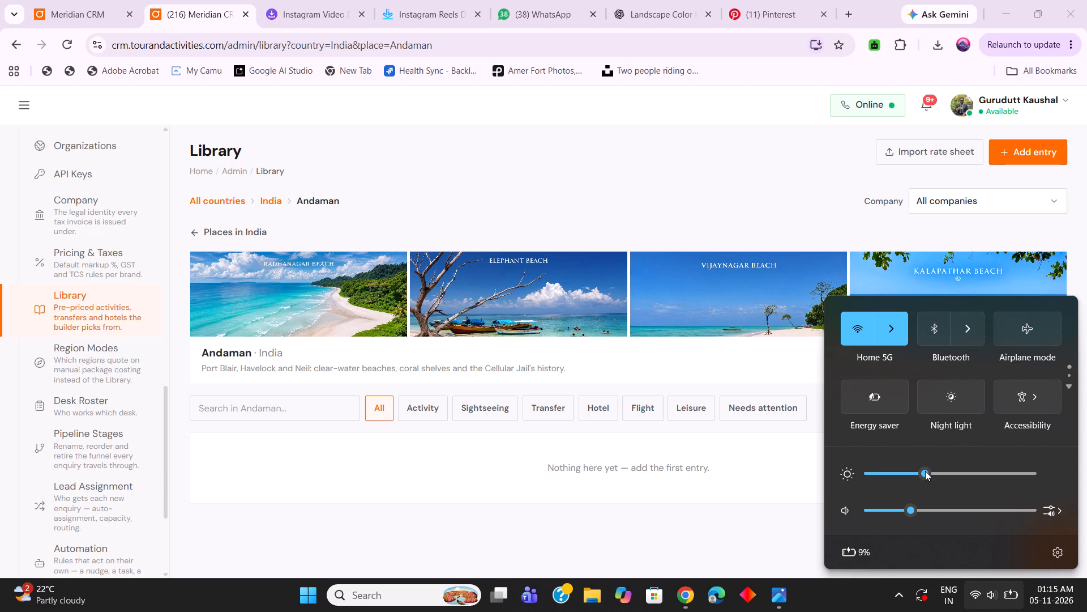
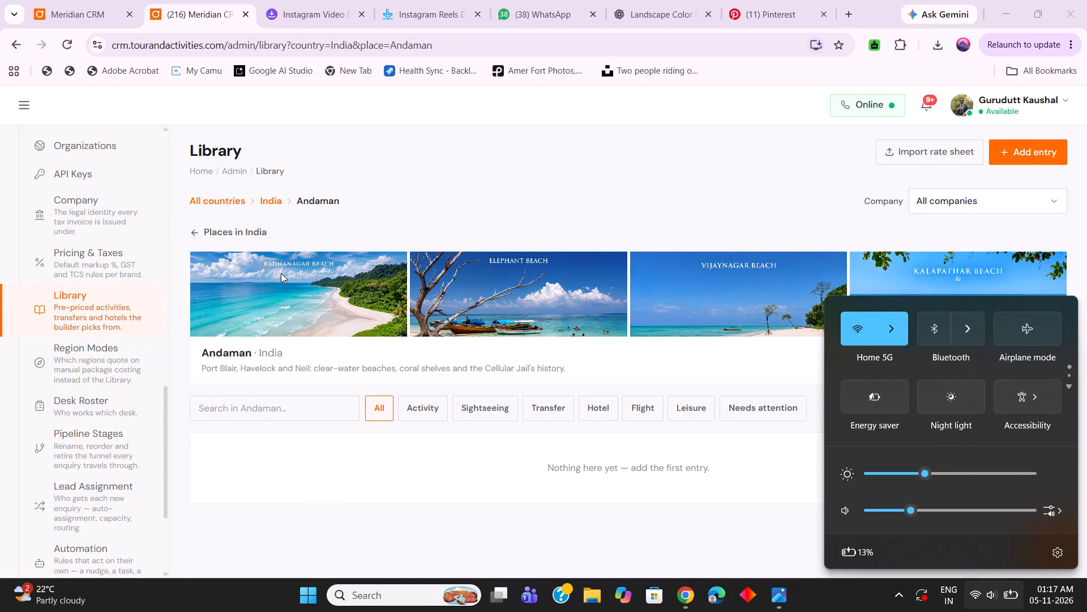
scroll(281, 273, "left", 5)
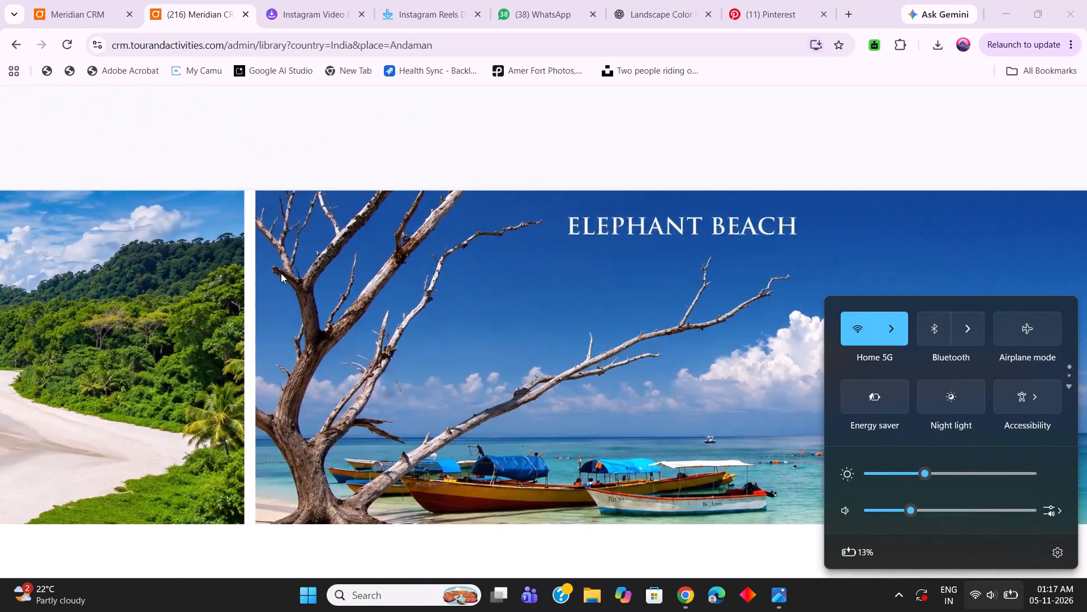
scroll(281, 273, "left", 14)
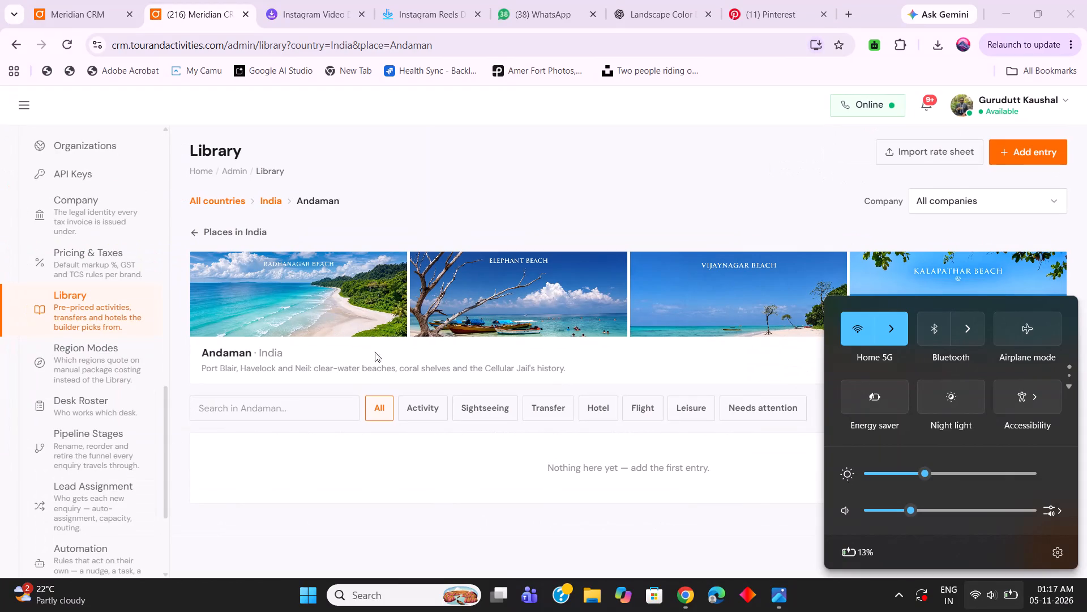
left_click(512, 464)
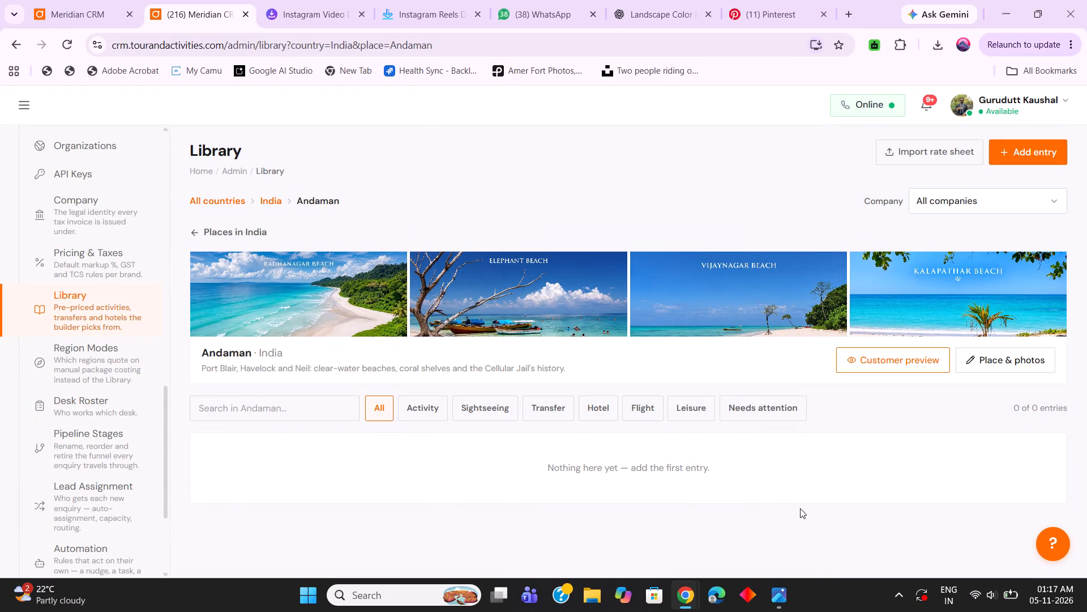
Review Andaman's hero photos one by one in the laptop customer preview, and close the preview.
left_click(901, 360)
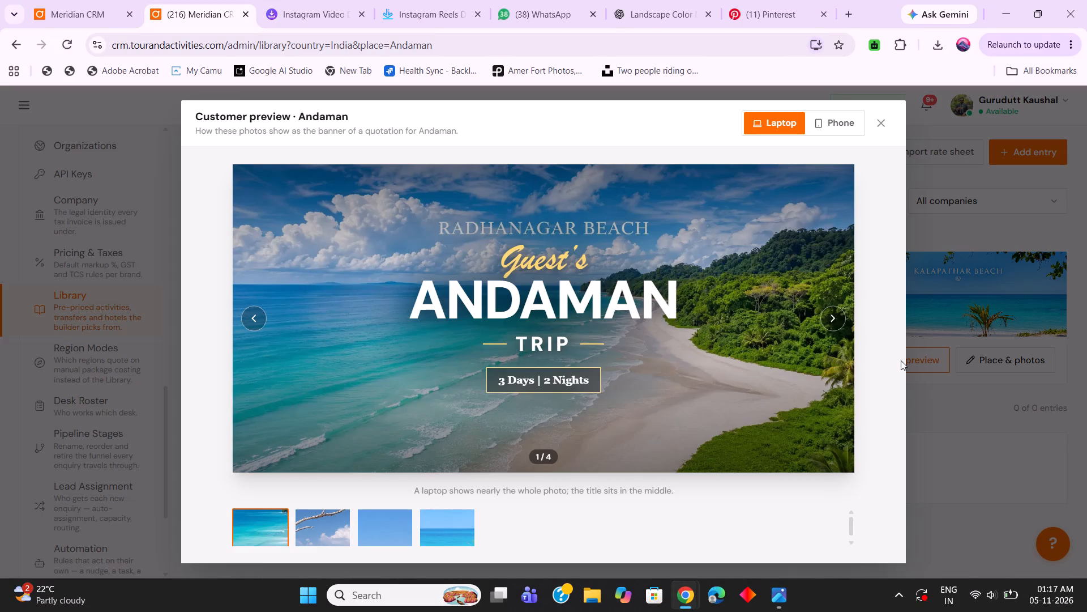
key("Right")
key("Right")
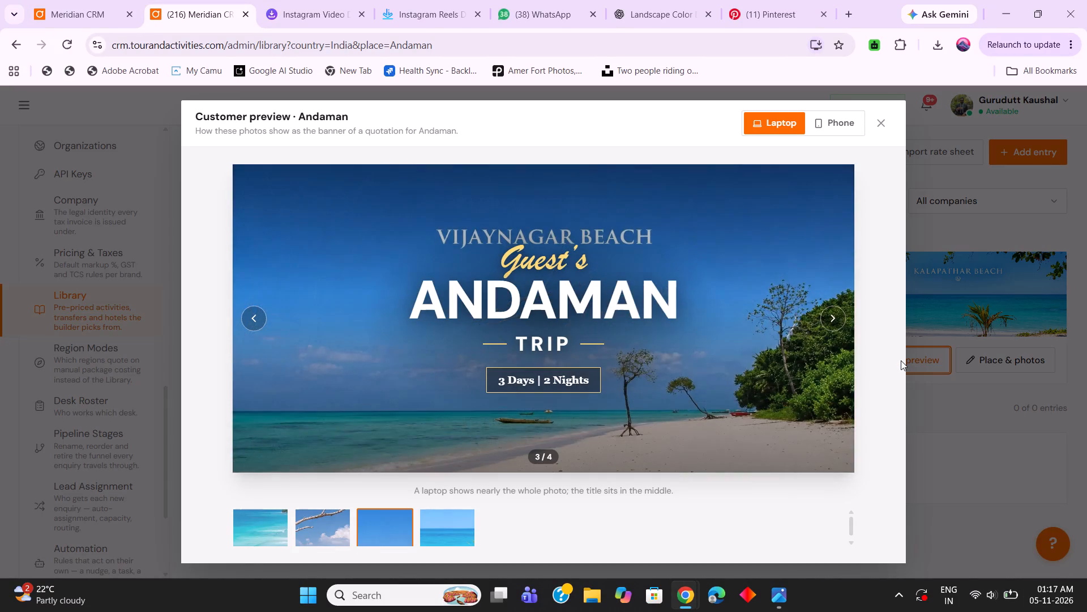
key("Right")
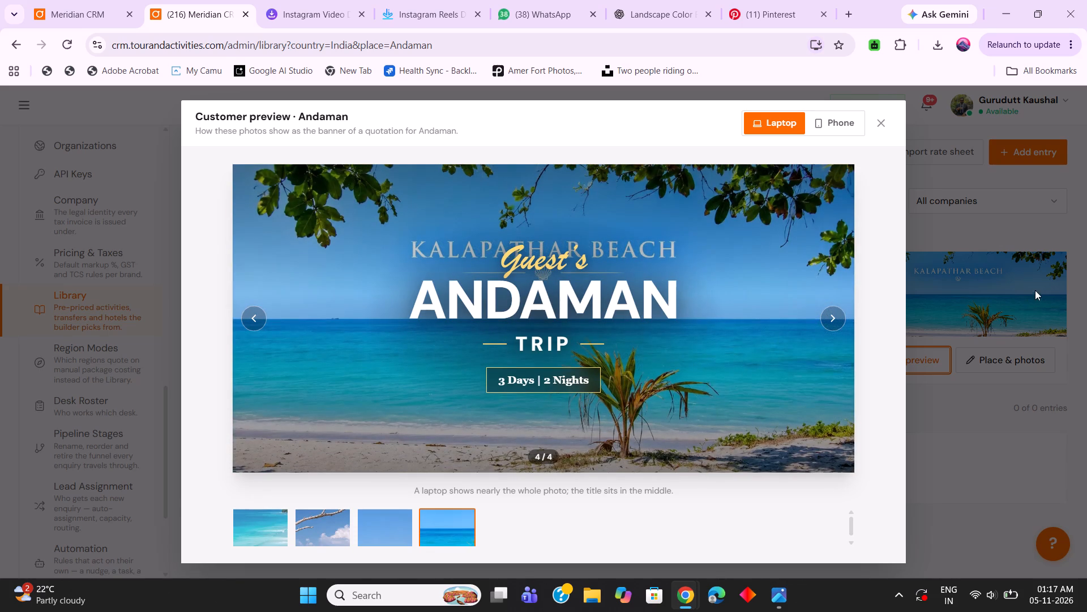
left_click(871, 113)
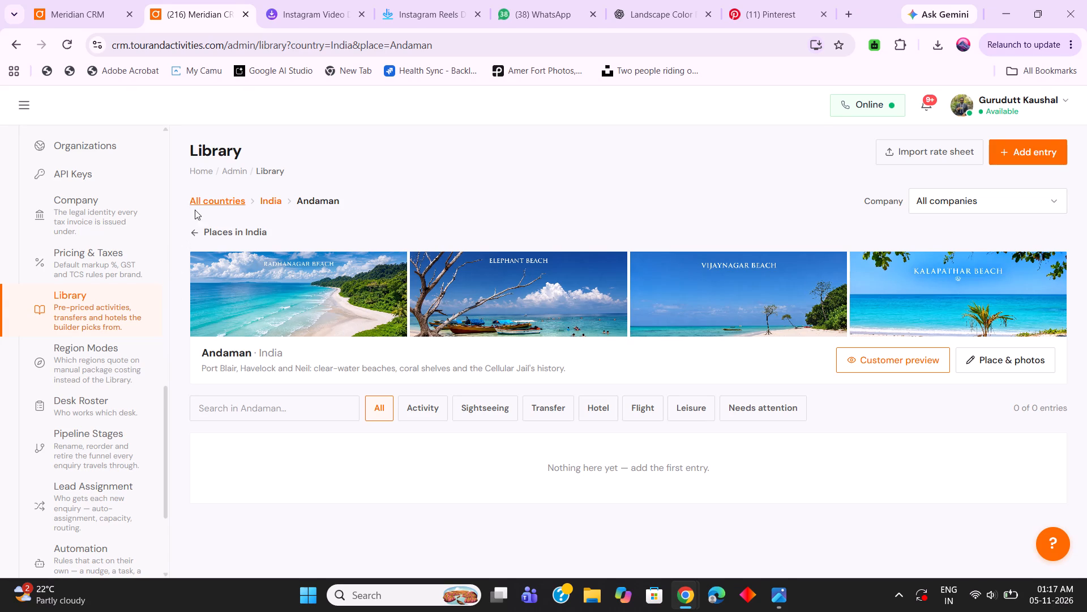
Open Gujrat from the India places and review all its banner photos in the laptop customer preview, closing it when done.
left_click(199, 232)
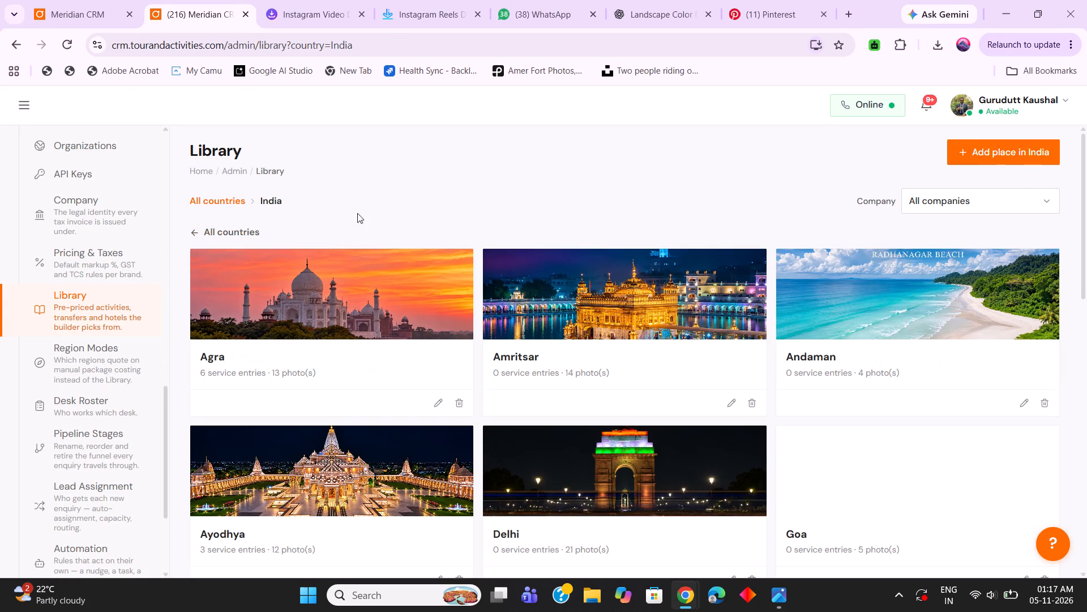
scroll(555, 321, "down", 3)
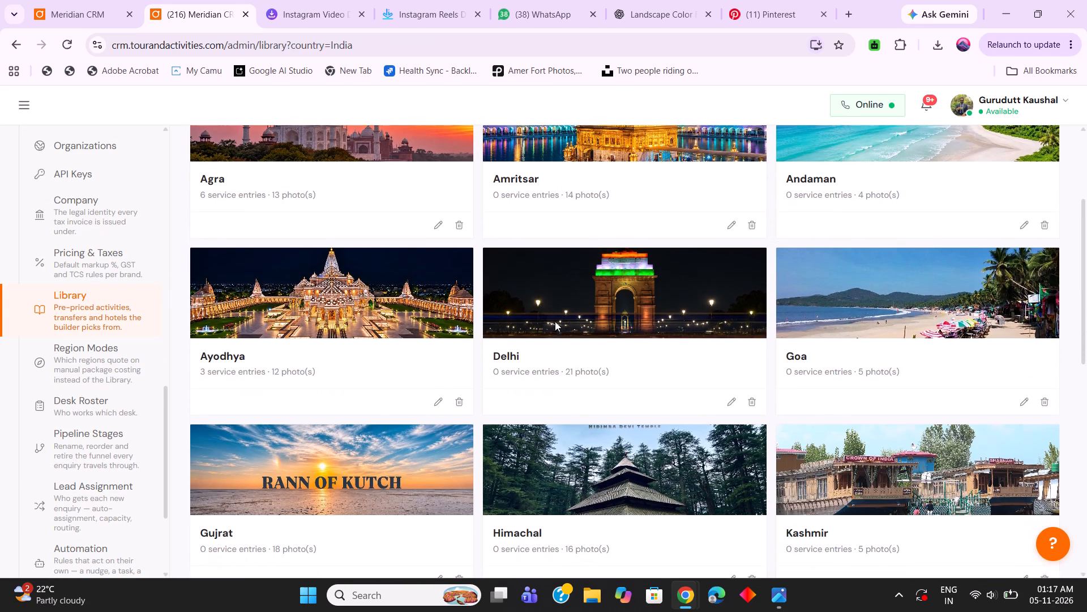
scroll(555, 321, "down", 1)
left_click(447, 500)
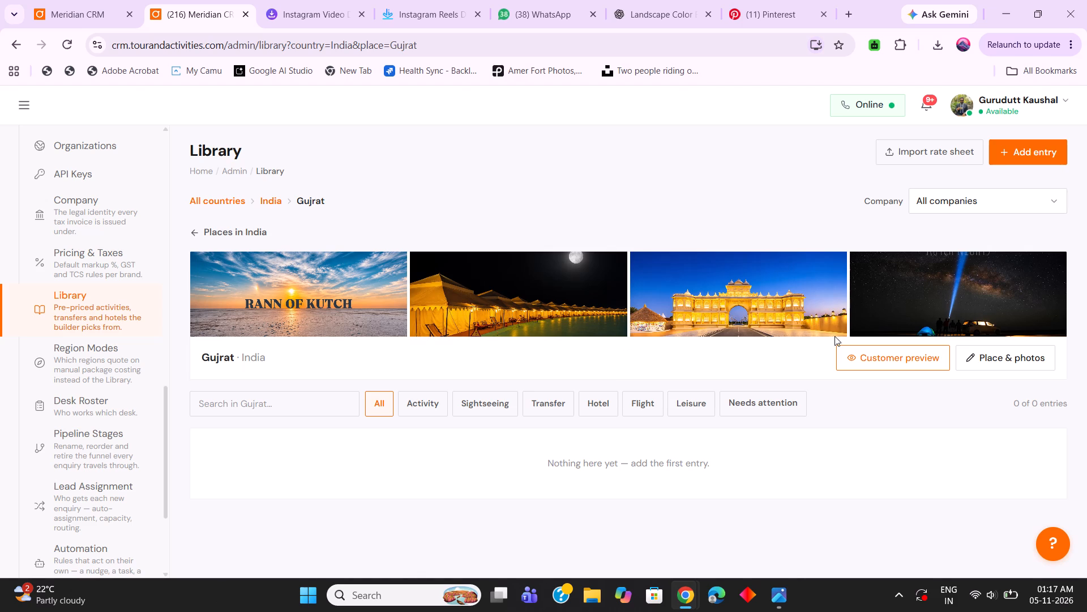
left_click(865, 352)
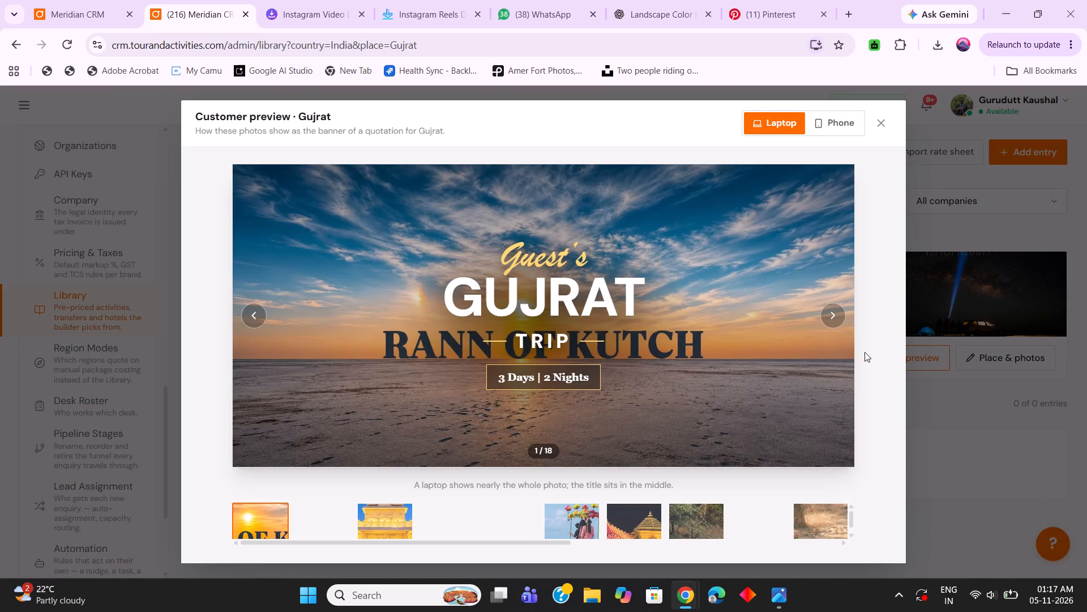
key("Right")
key("Right")
key("Right")
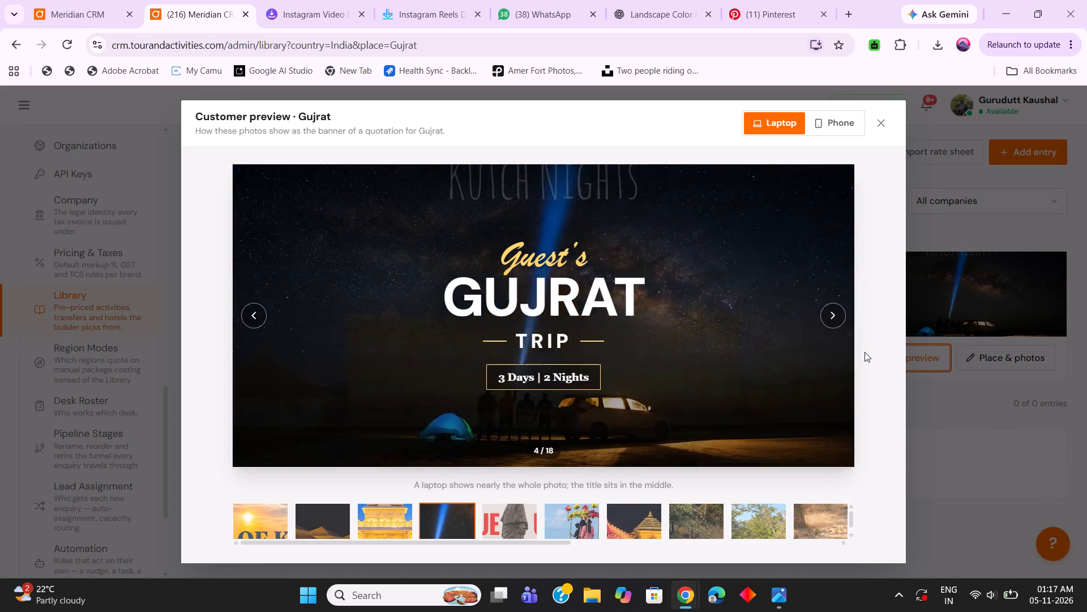
key("Right")
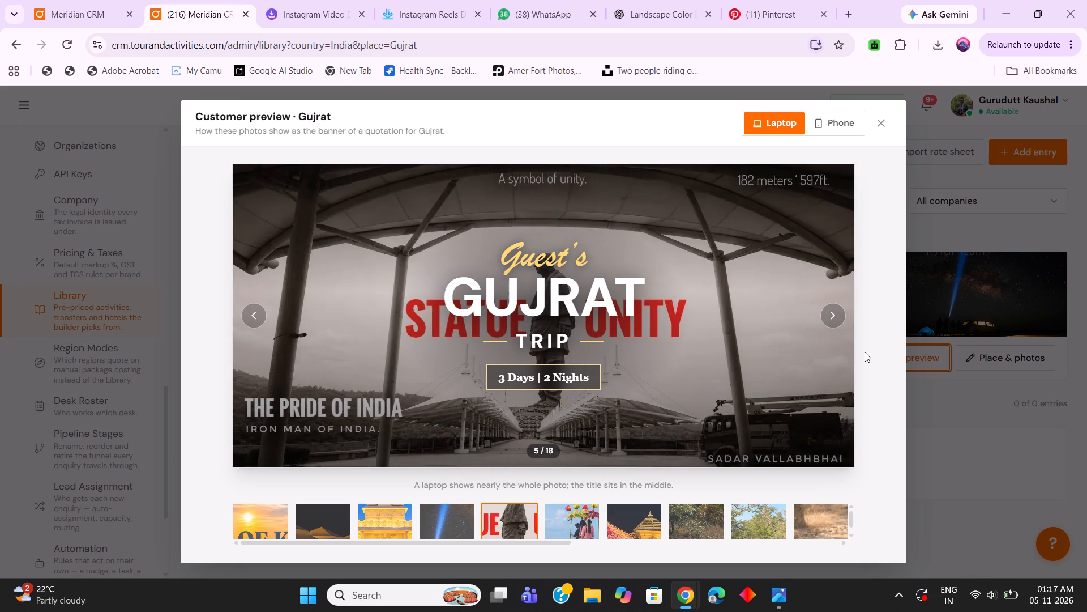
key("Right")
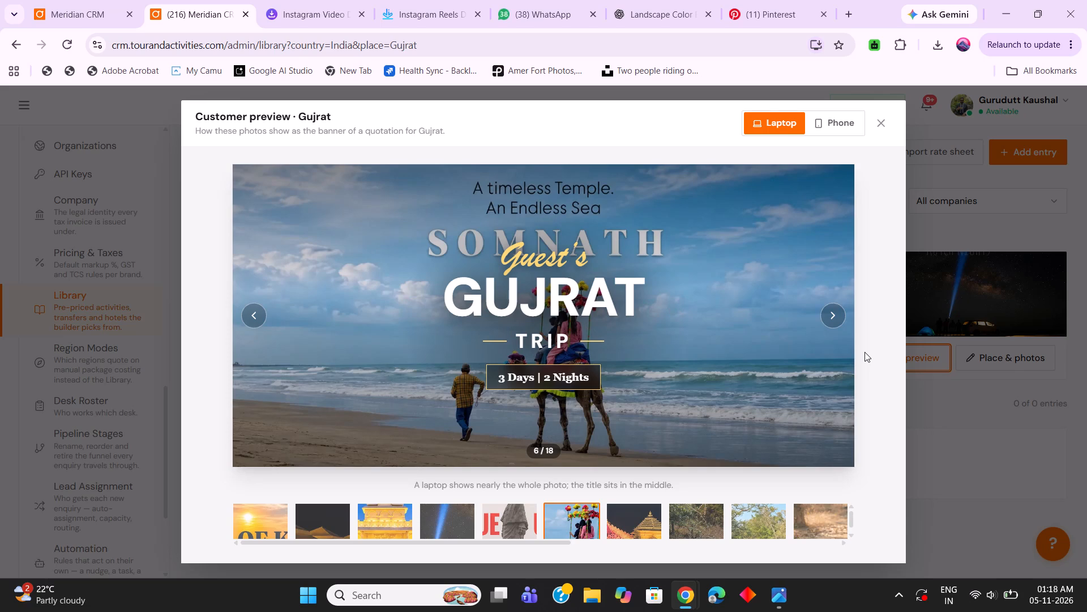
key("Right")
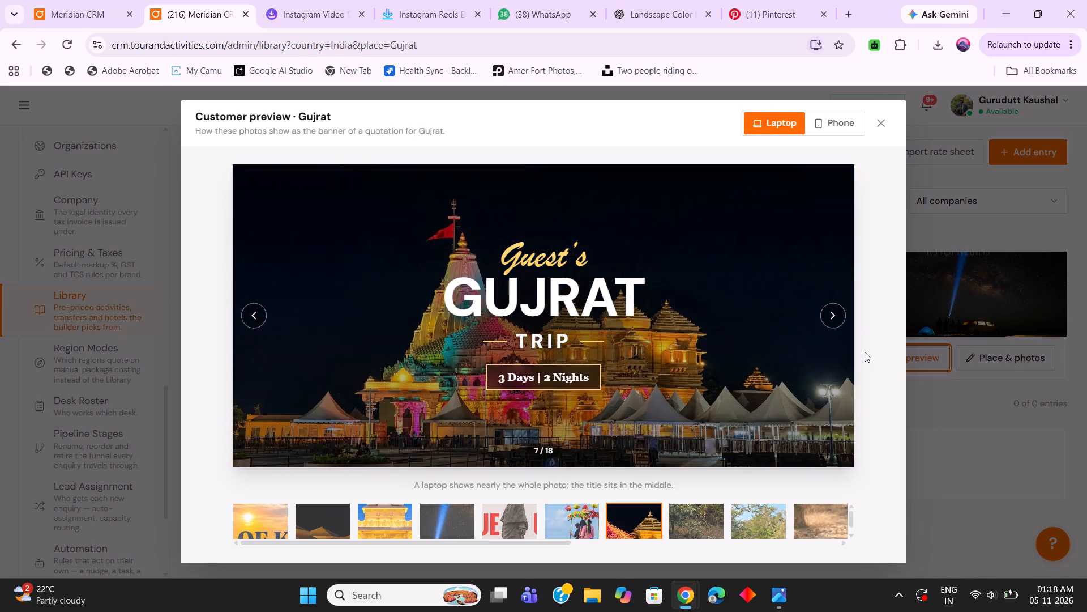
key("Right")
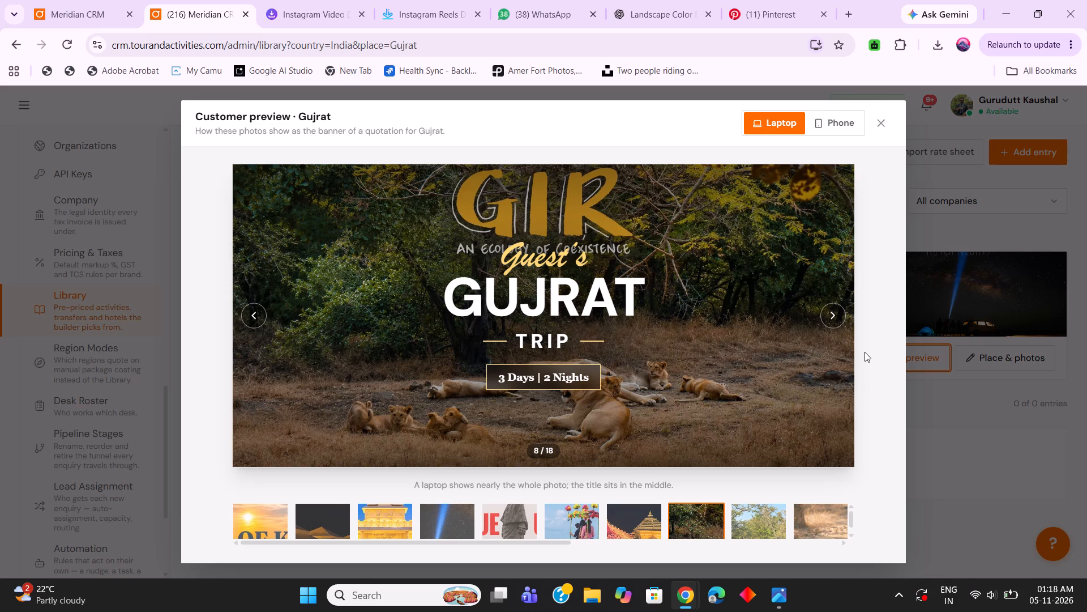
key("Right")
key("Right")
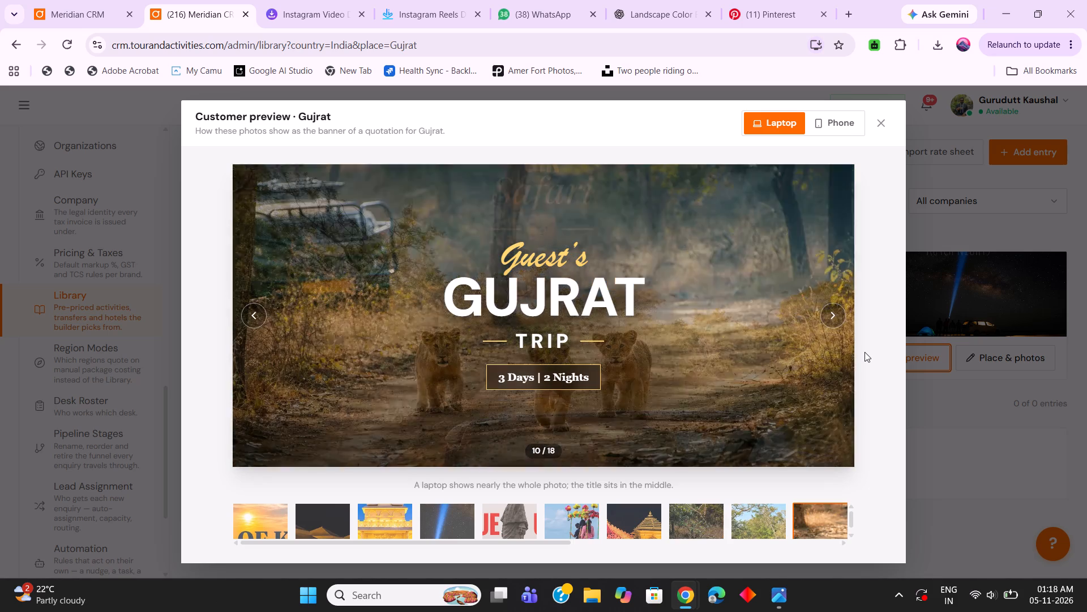
key("Right")
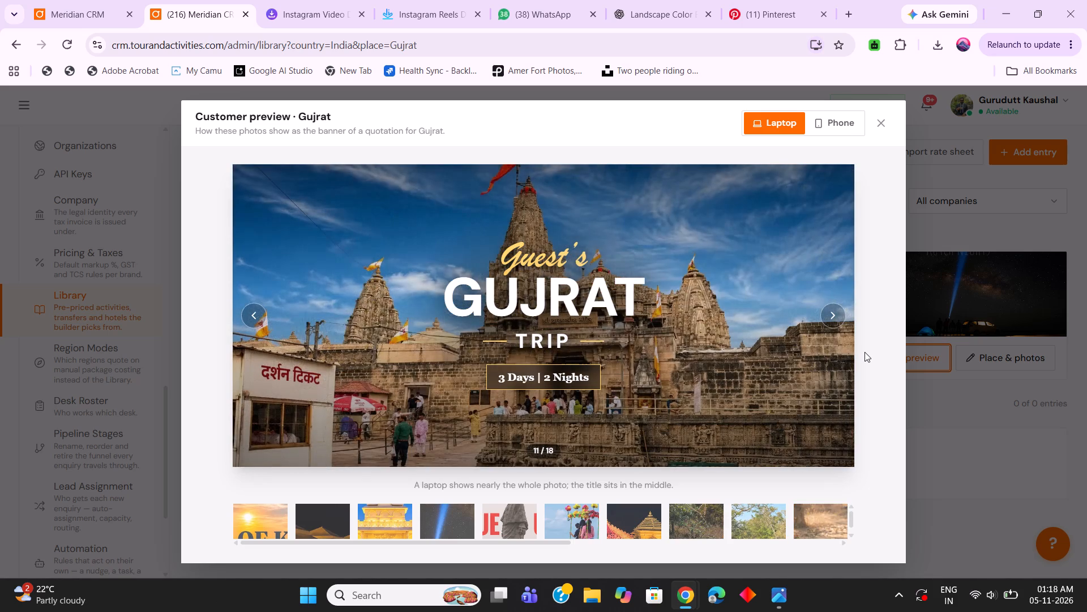
key("Right")
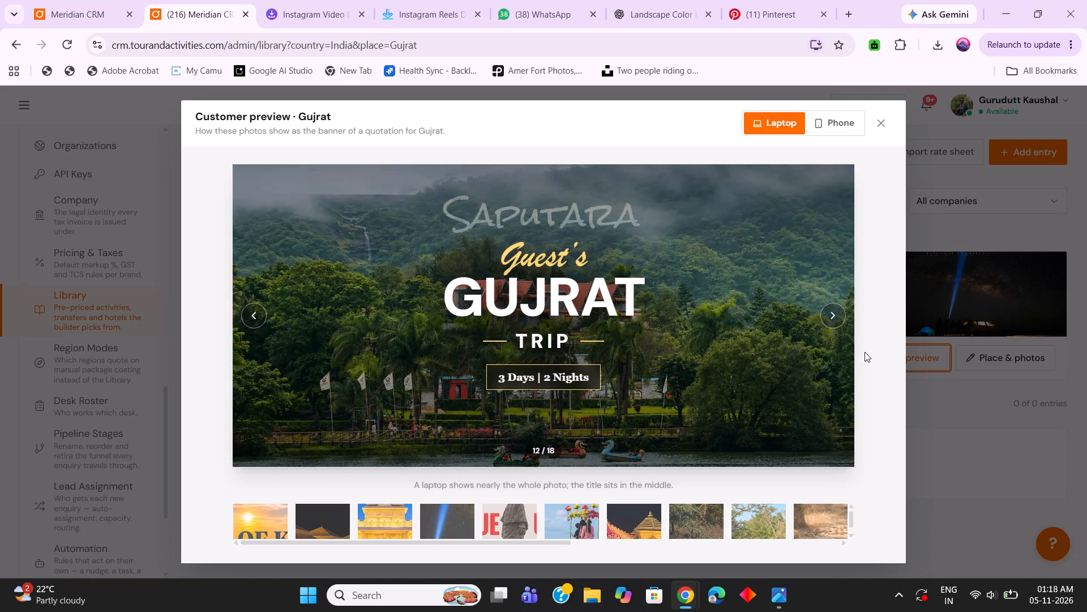
key("Right")
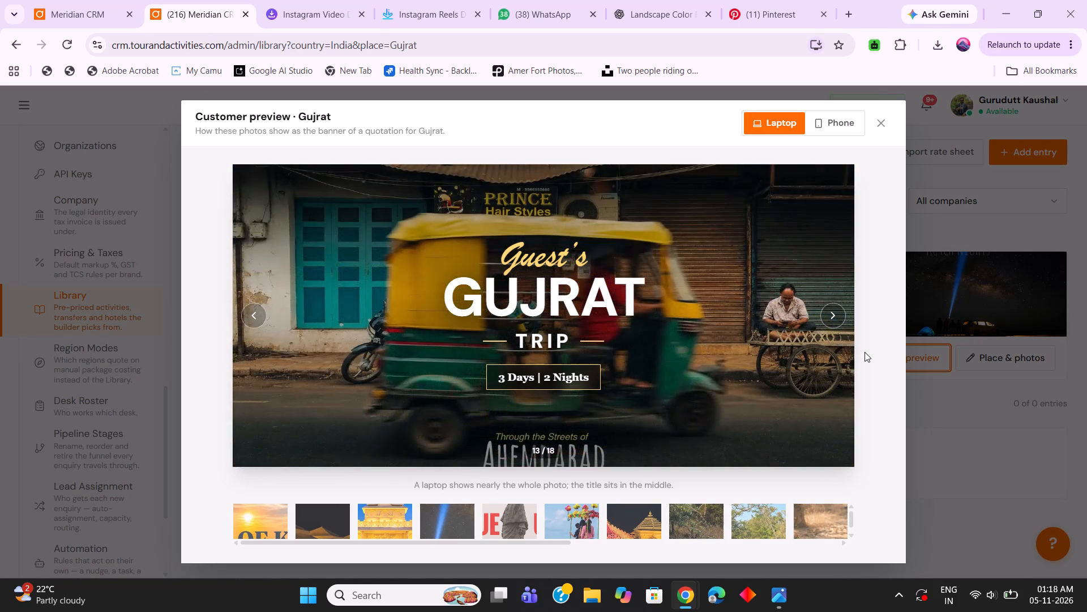
key("Right")
key("Right")
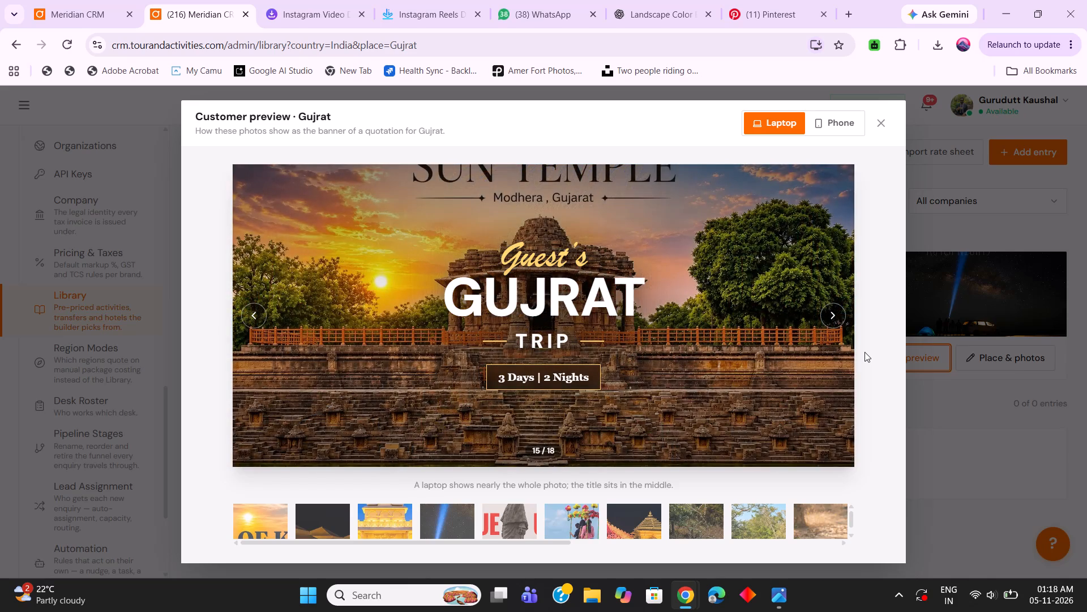
key("Right")
key("Left")
key("Right")
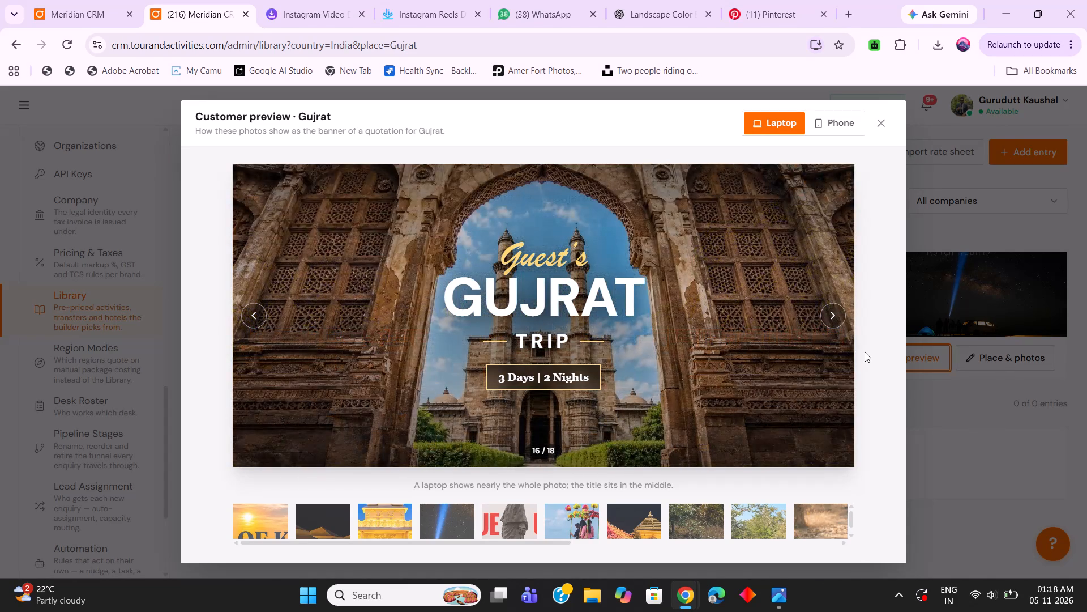
key("Right")
key("Right")
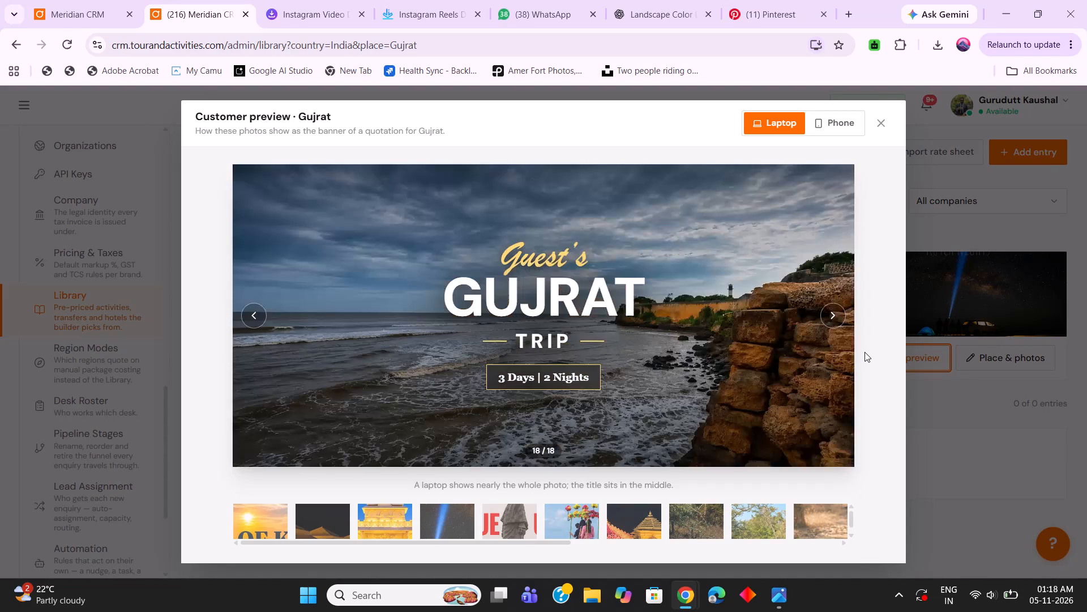
key("Right")
key("Right")
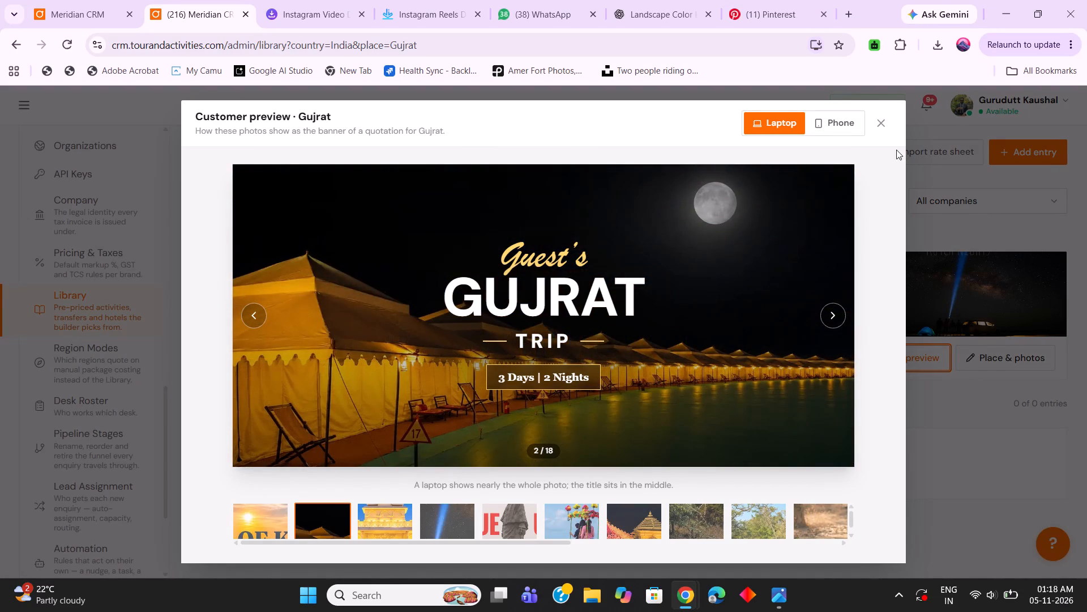
left_click(882, 130)
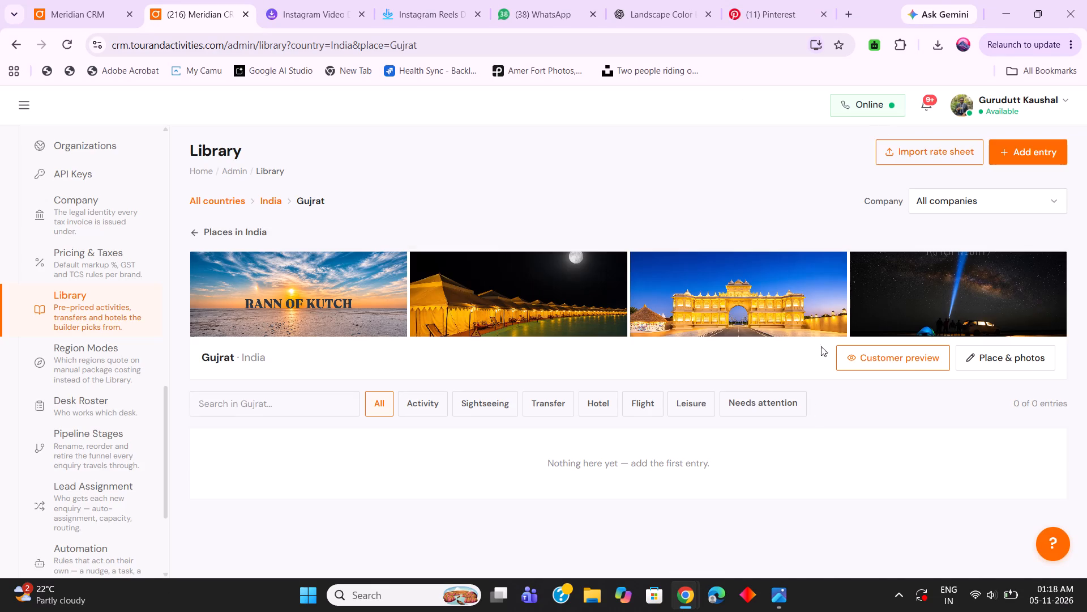
Return to the India places list and examine the cover photos of the listed places.
left_click(249, 226)
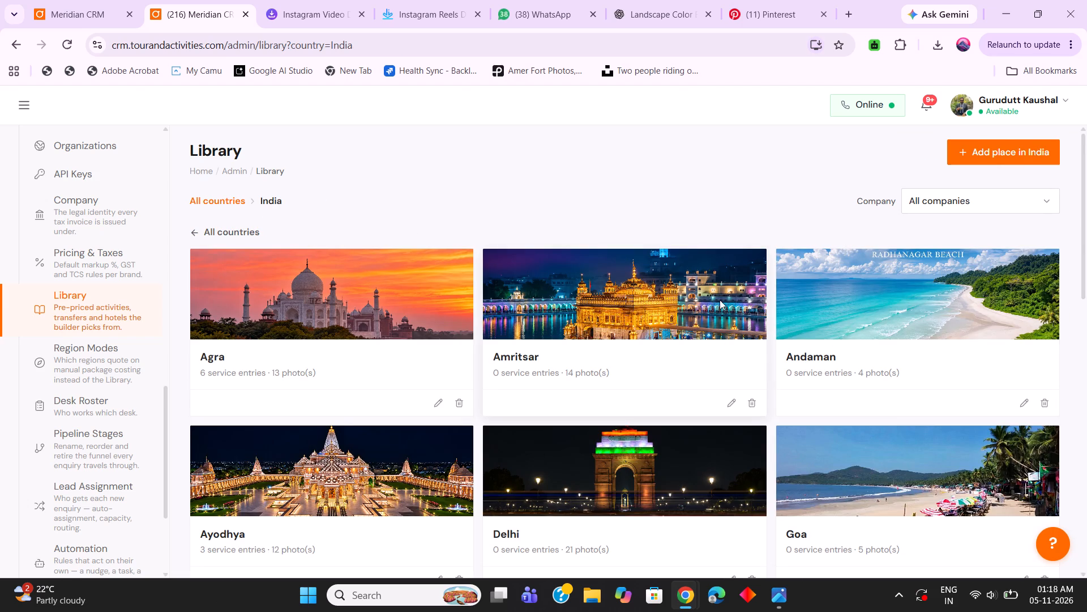
scroll(793, 305, "left", 3)
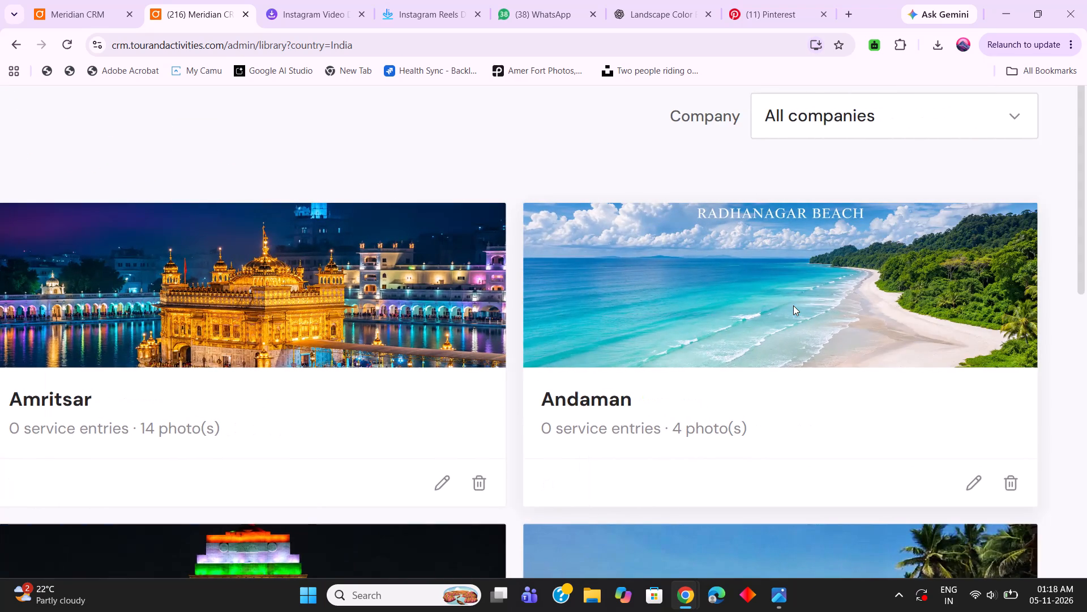
scroll(793, 305, "down", 1)
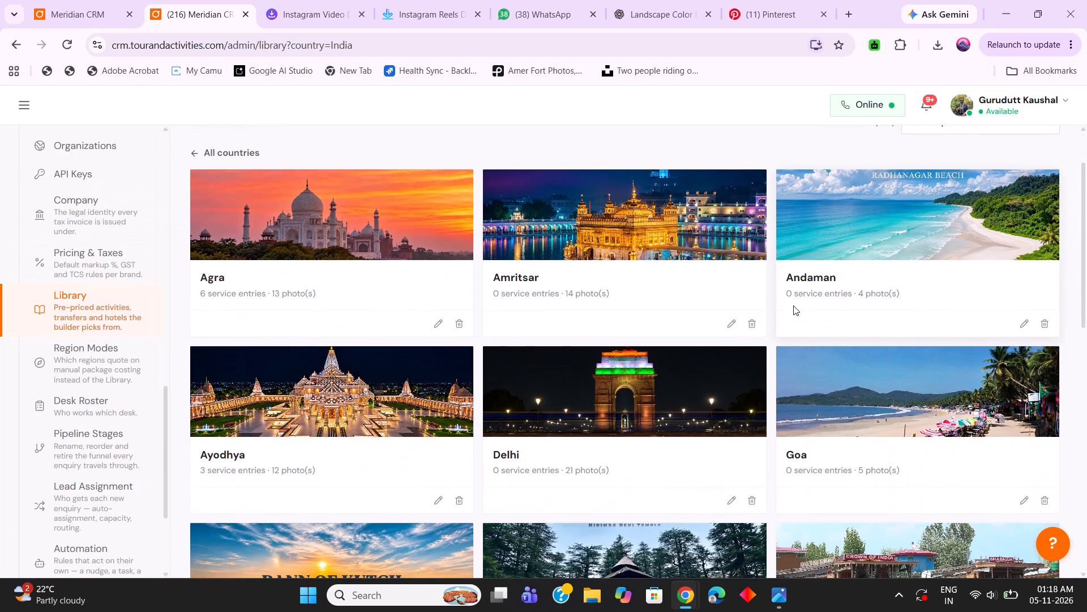
scroll(793, 305, "down", 1)
scroll(874, 368, "up", 1)
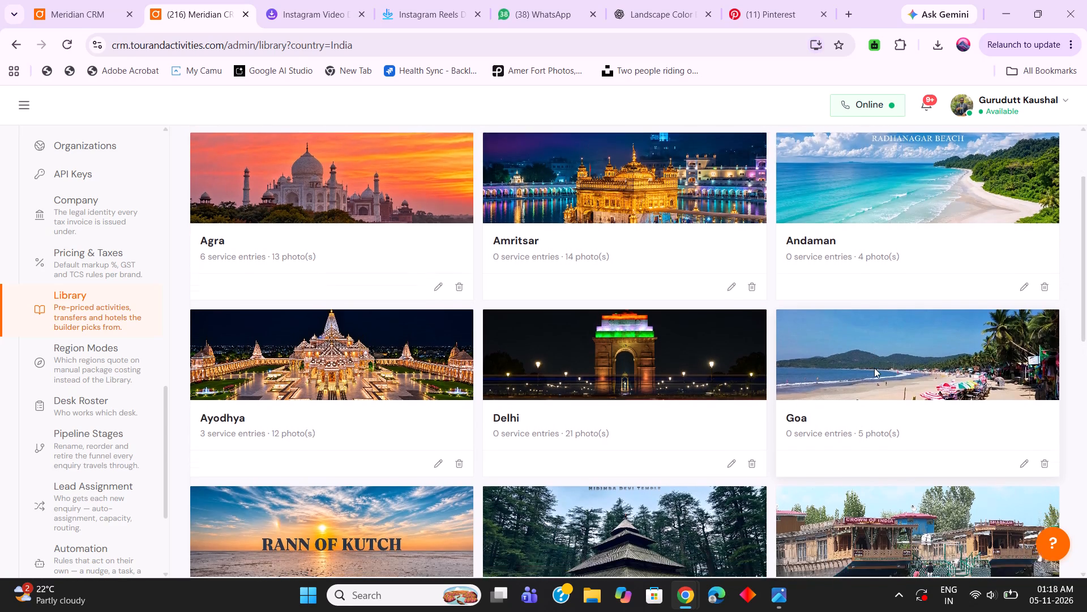
scroll(874, 368, "up", 1)
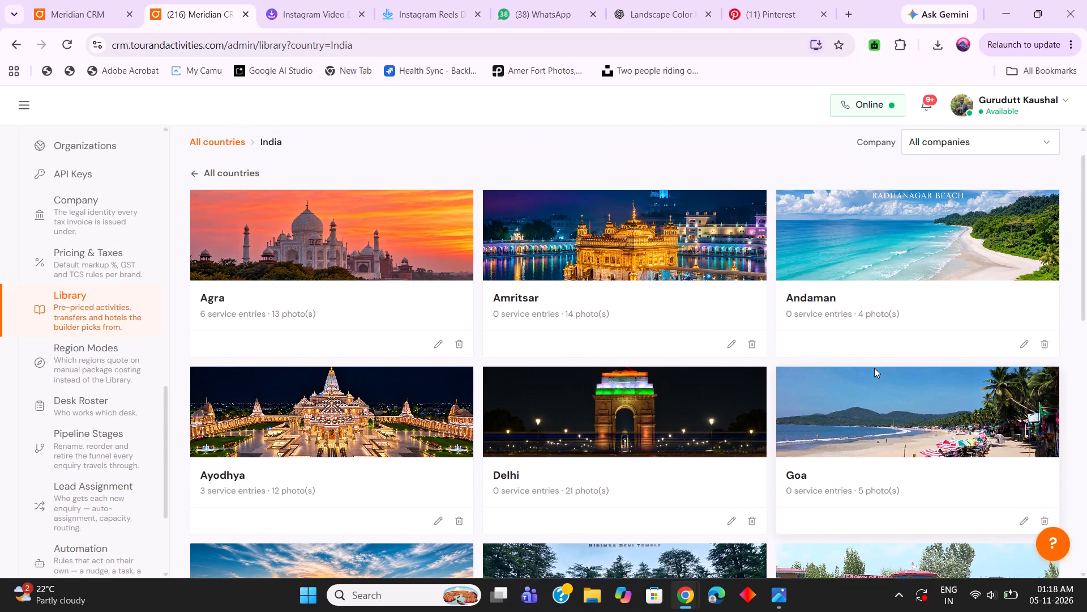
scroll(874, 368, "down", 1)
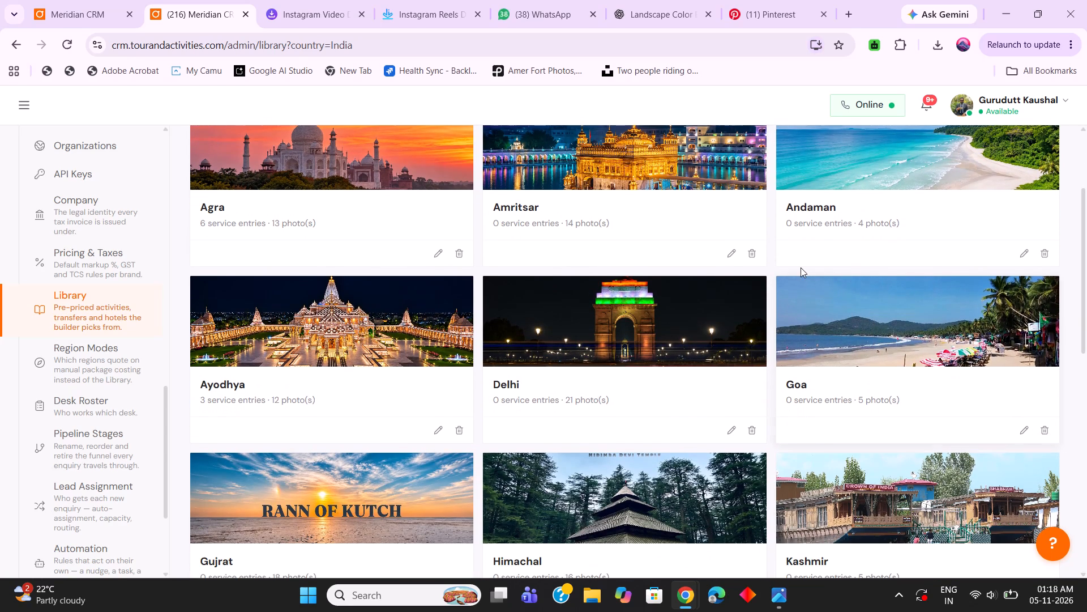
scroll(831, 362, "up", 2)
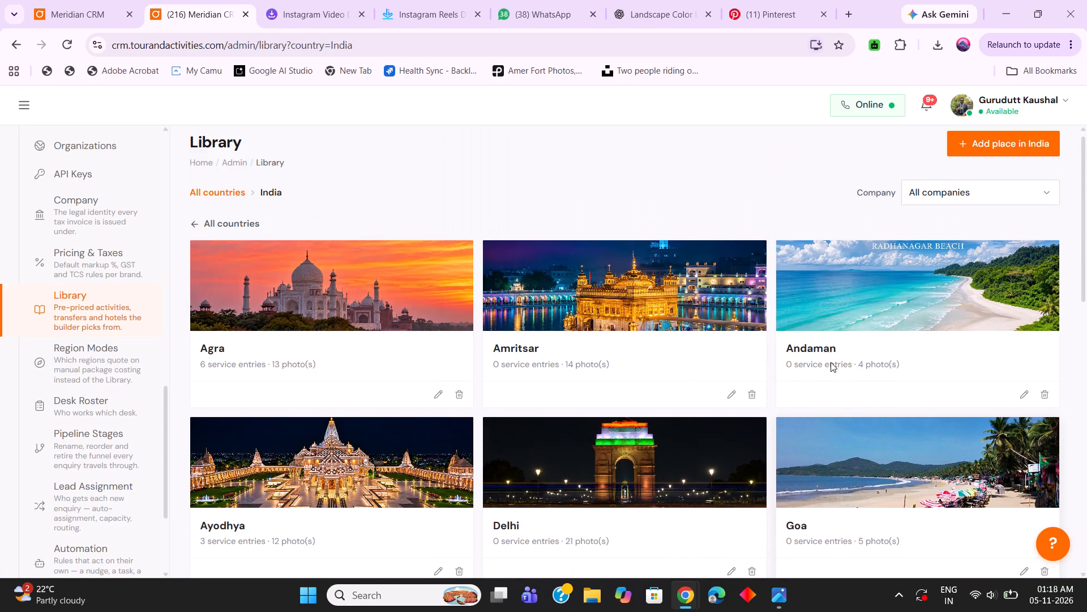
scroll(831, 362, "down", 1)
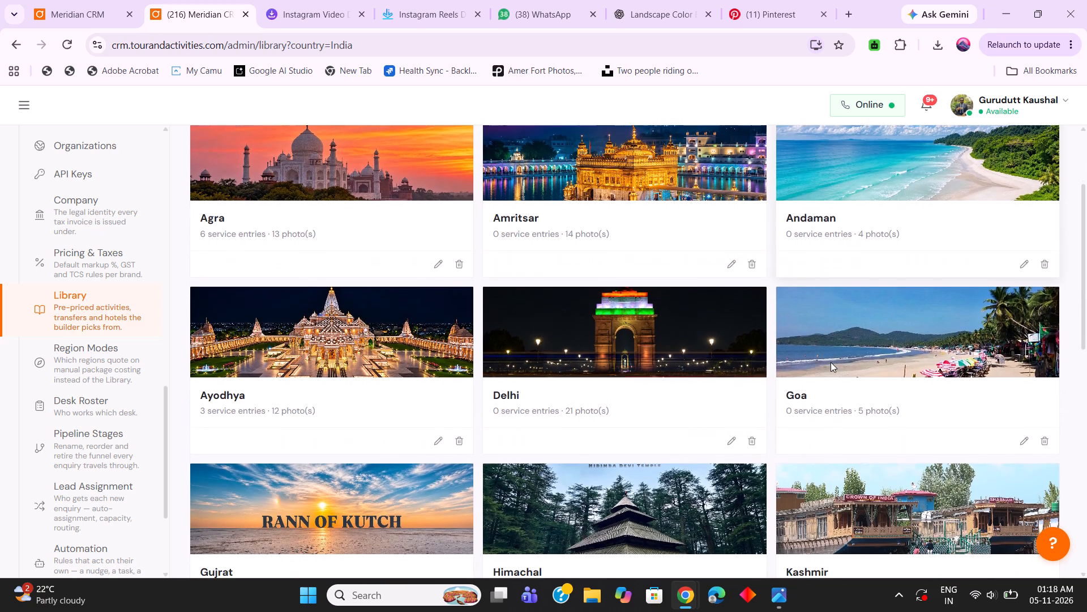
scroll(831, 362, "down", 5)
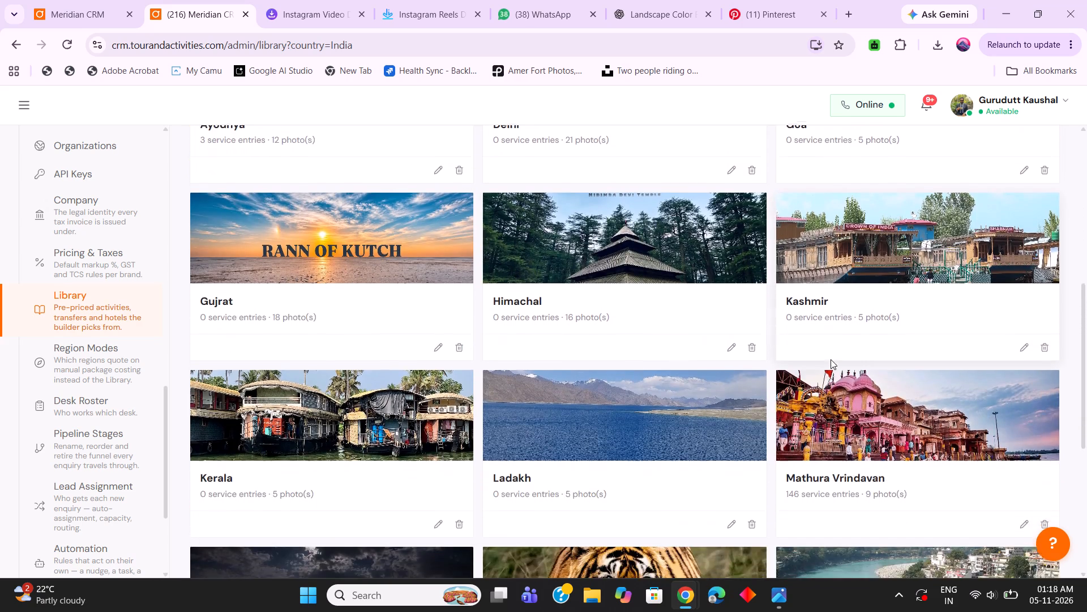
Open Ayodhya from the India places and review all its banner photos in the laptop customer preview, closing it when done.
scroll(831, 359, "up", 3)
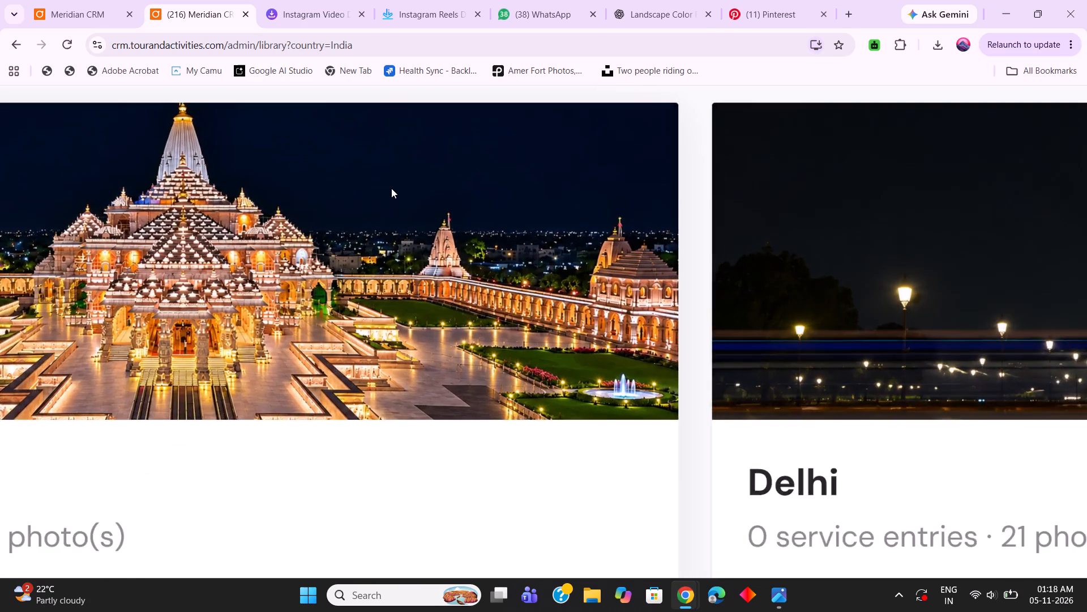
scroll(391, 188, "right", 1)
double_click(391, 188)
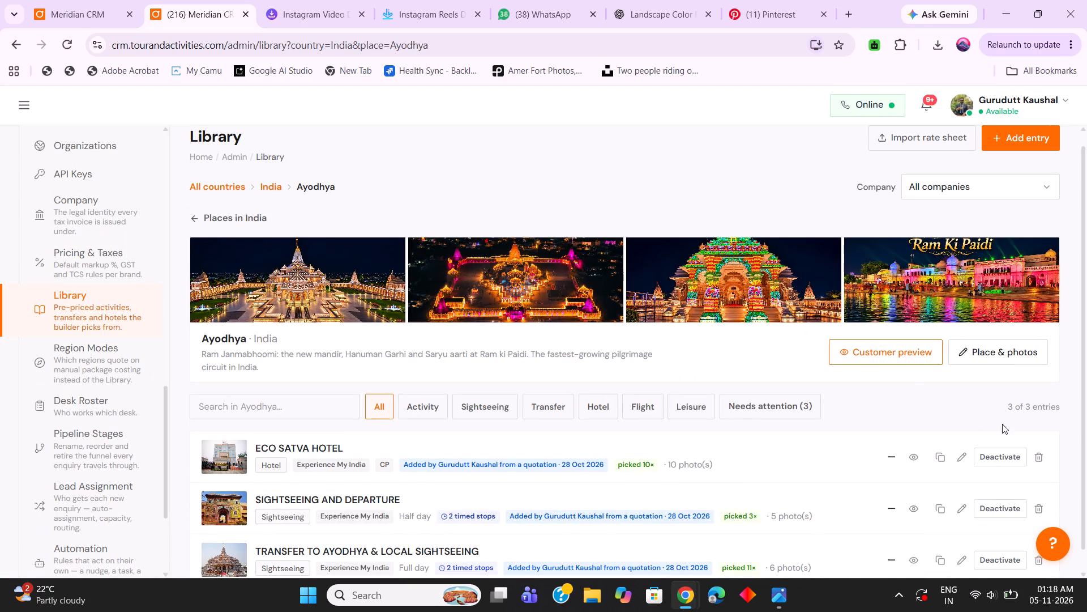
left_click(868, 345)
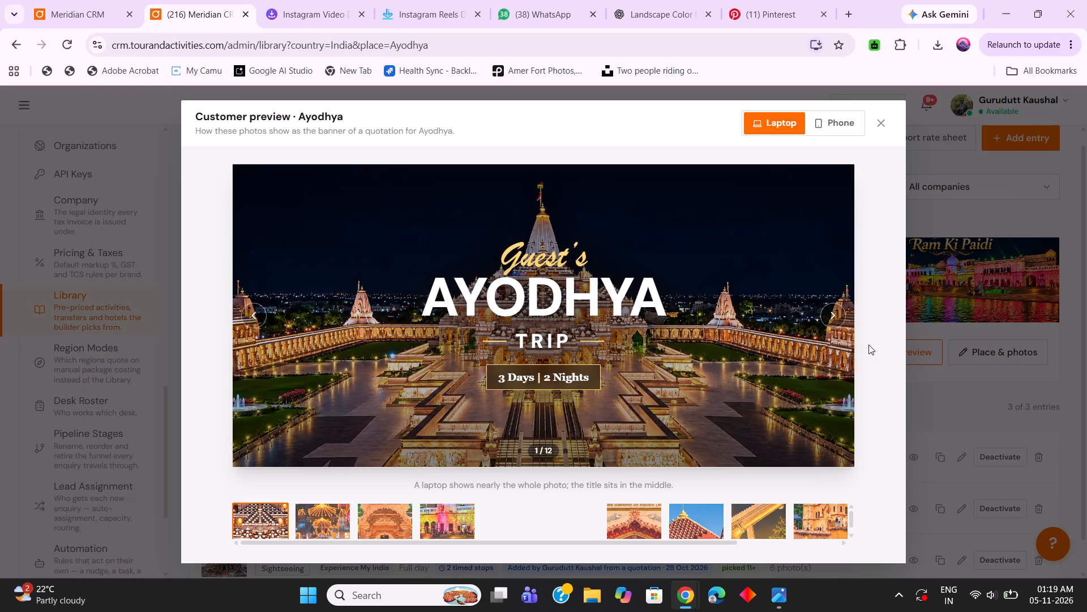
key("Right")
key("Right")
key("Right")
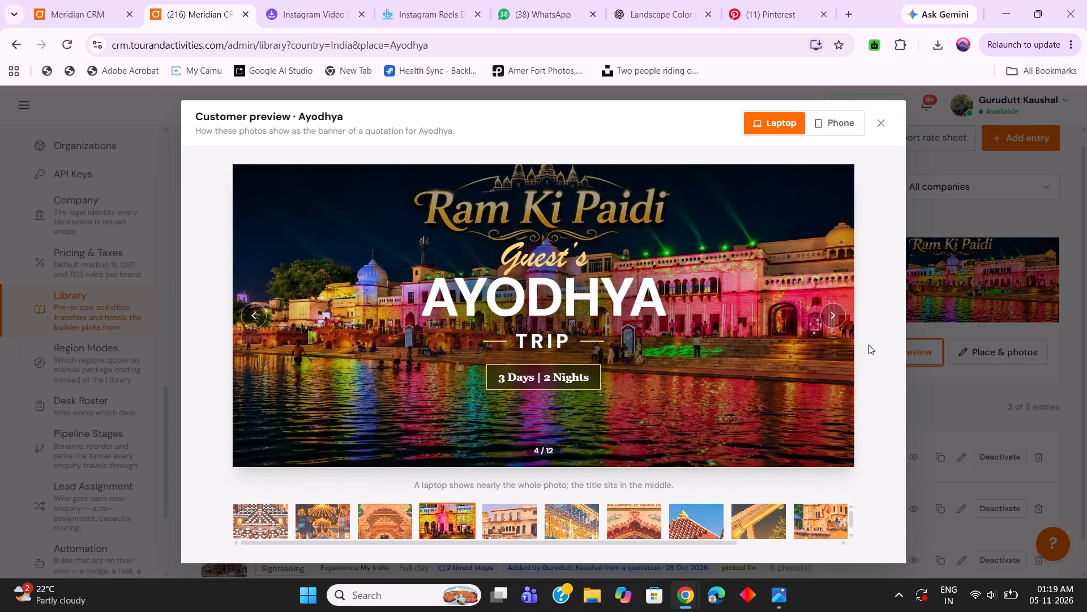
key("Right")
key("Right")
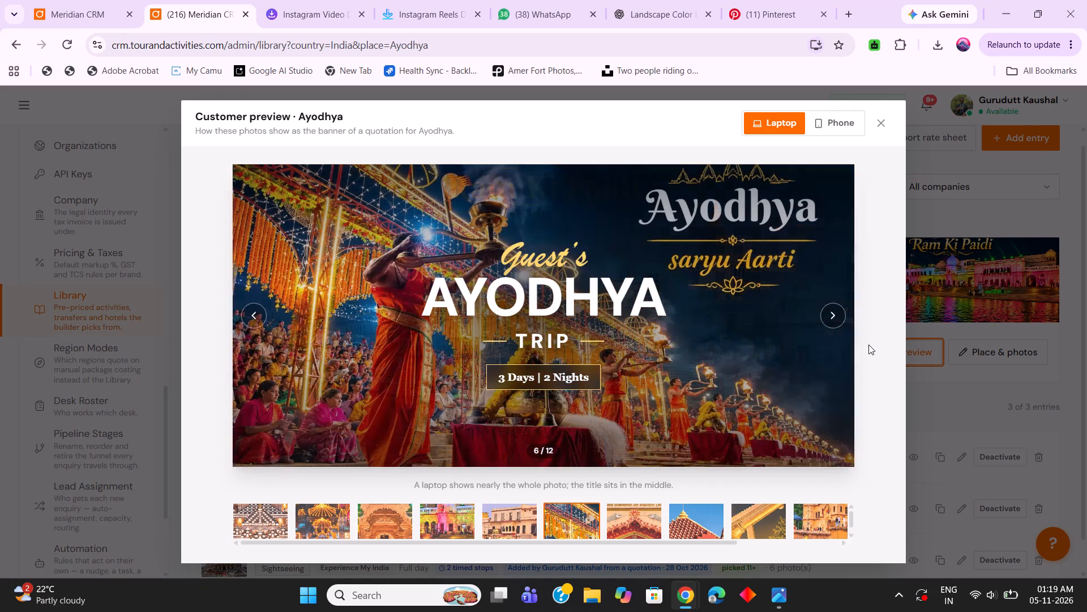
key("Right")
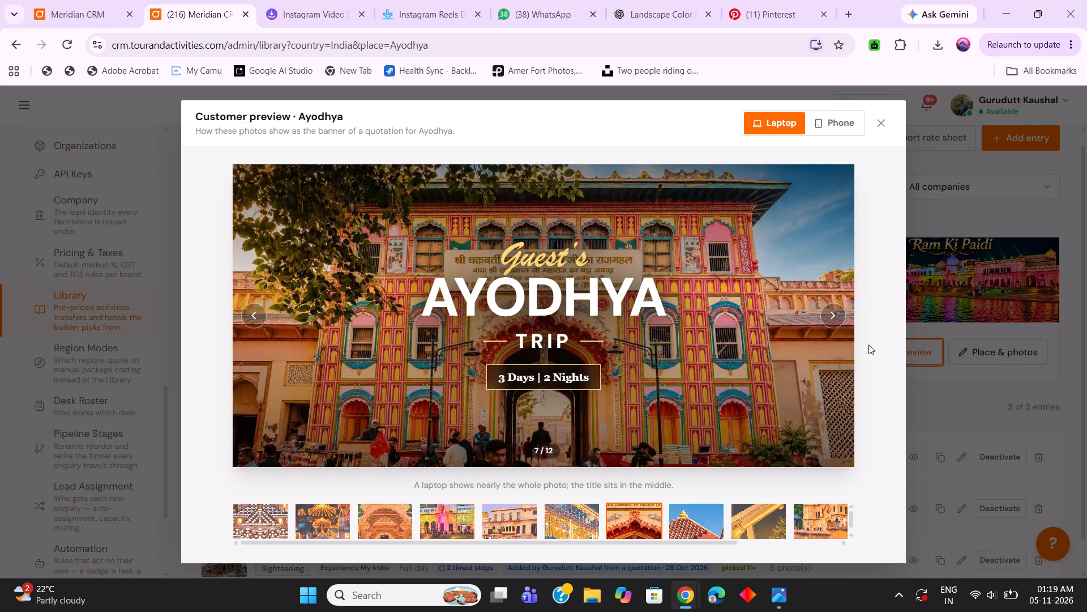
key("Right")
key("Right")
key("Right")
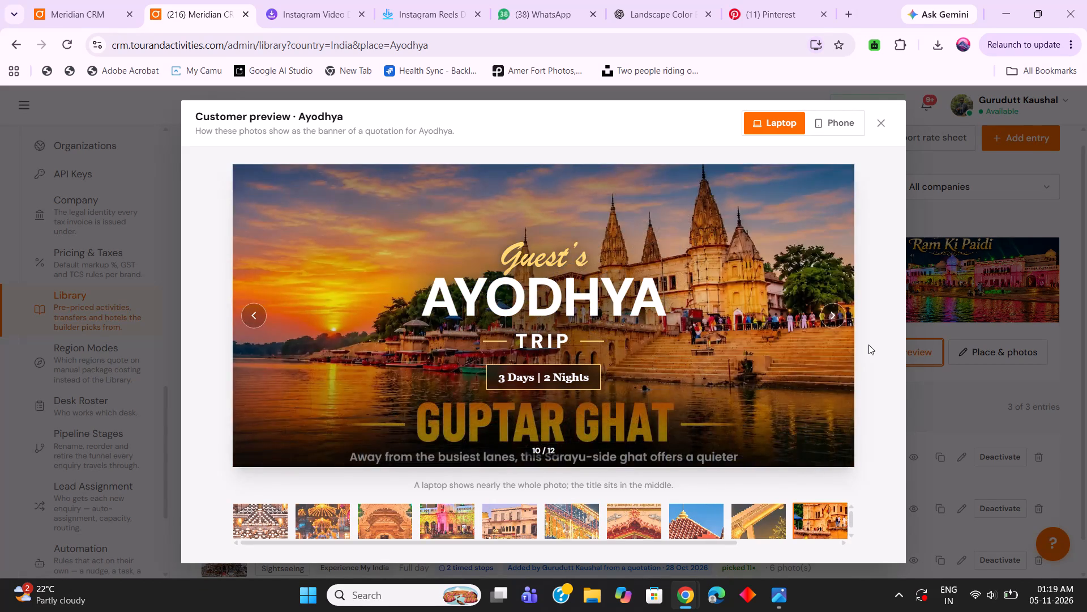
key("Right")
key("Right")
key("Right")
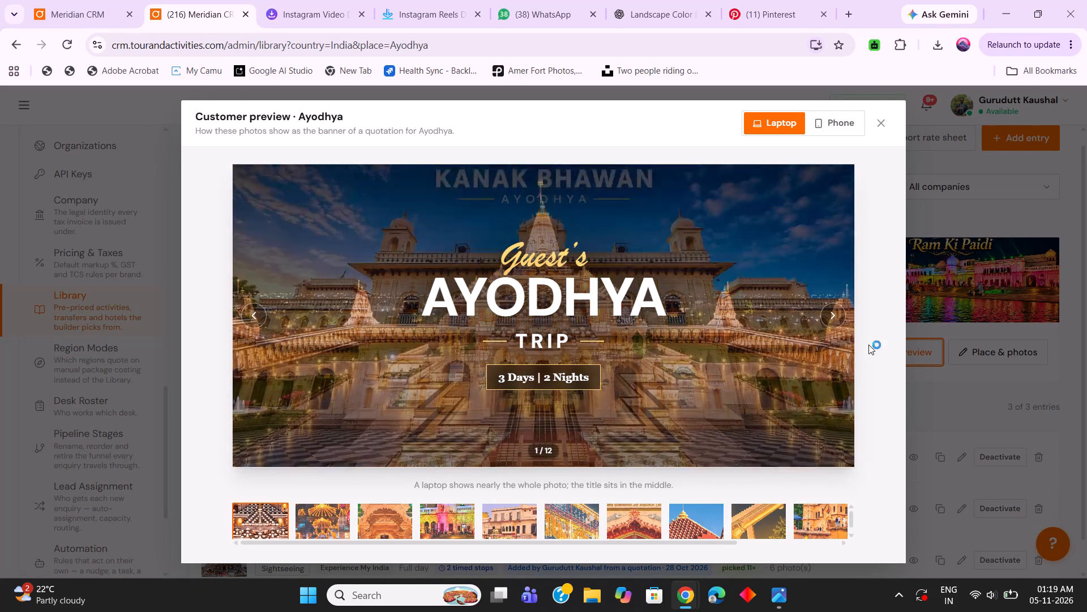
key("Right")
key("Right")
key("Right")
key("Right")
key("Right")
key("Right")
key("Right")
key("Right")
key("Right")
key("Right")
key("Right")
key("Right")
key("Right")
key("Right")
key("Right")
key("Right")
key("Right")
key("Right")
key("Right")
key("Right")
key("Right")
key("Right")
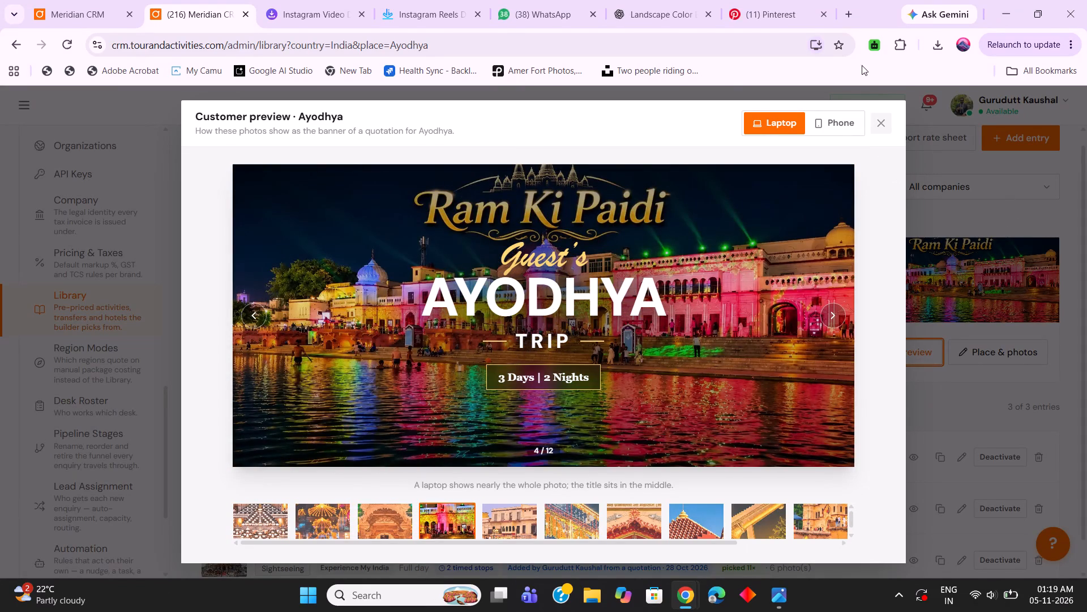
left_click(878, 132)
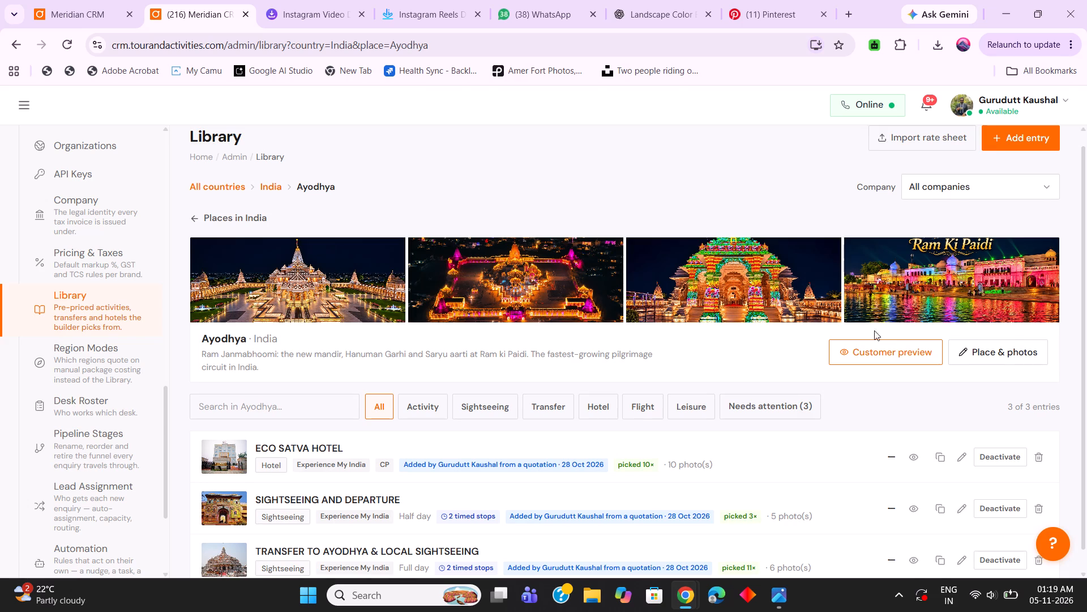
Look over Ayodhya's place page, return to the India places list, and examine the places' cover photos.
scroll(876, 341, "up", 6)
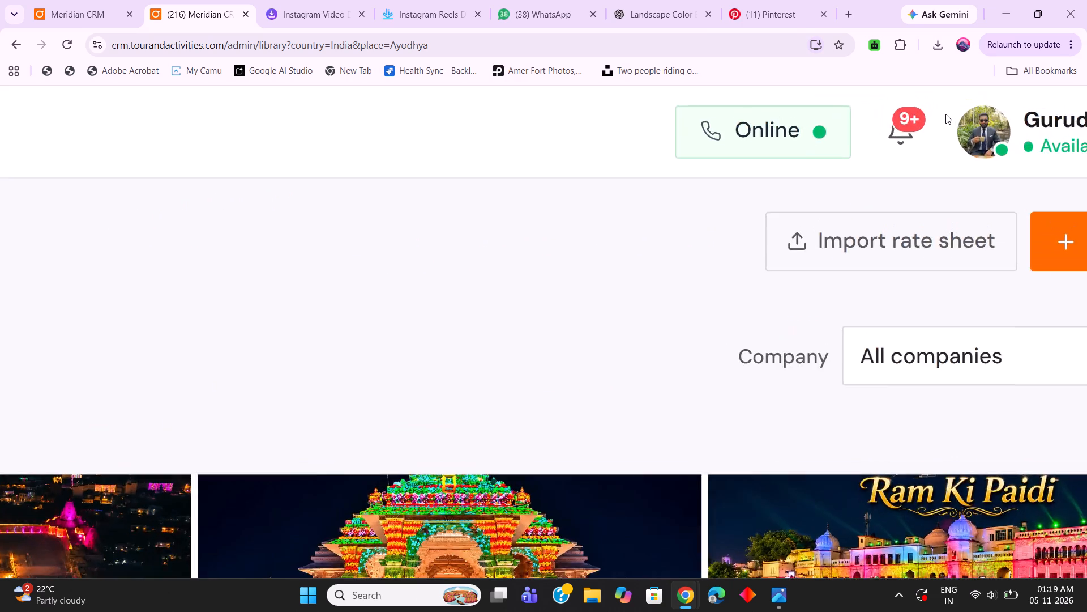
scroll(1007, 145, "left", 3)
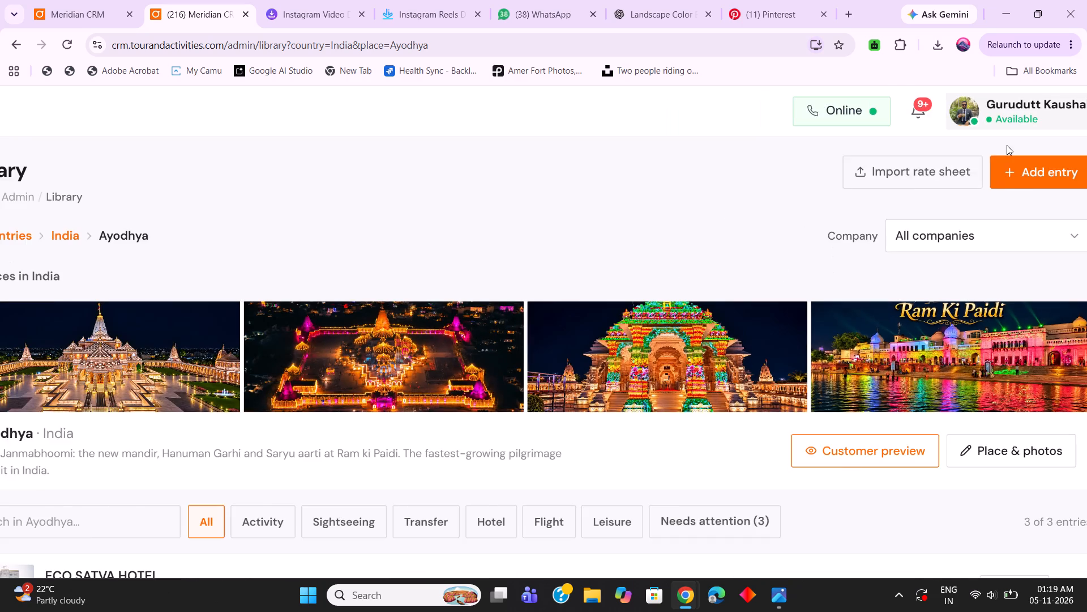
scroll(1015, 394, "down", 2)
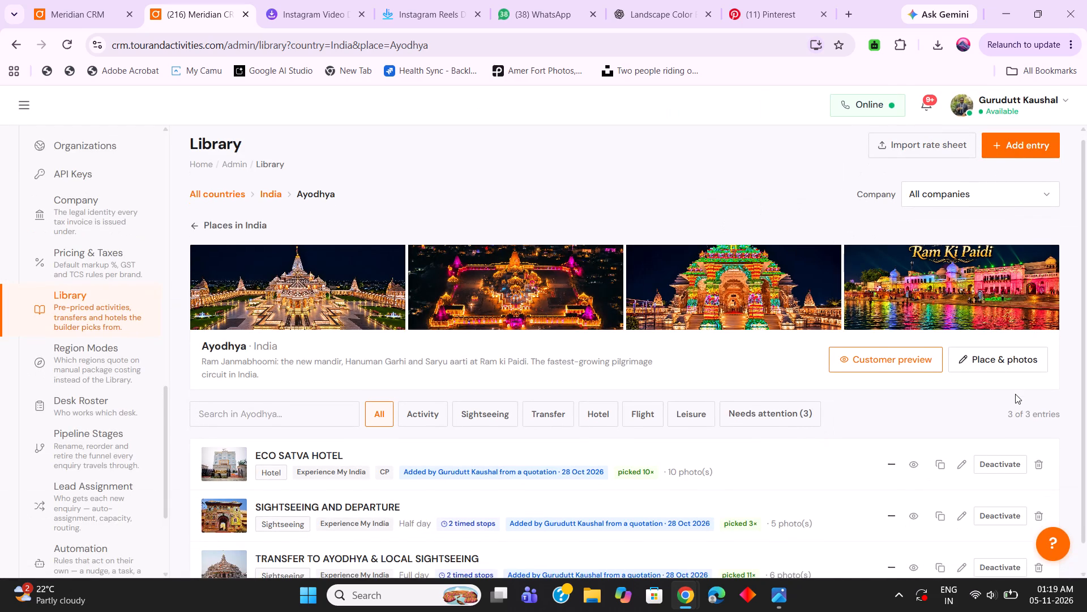
scroll(1015, 394, "up", 2)
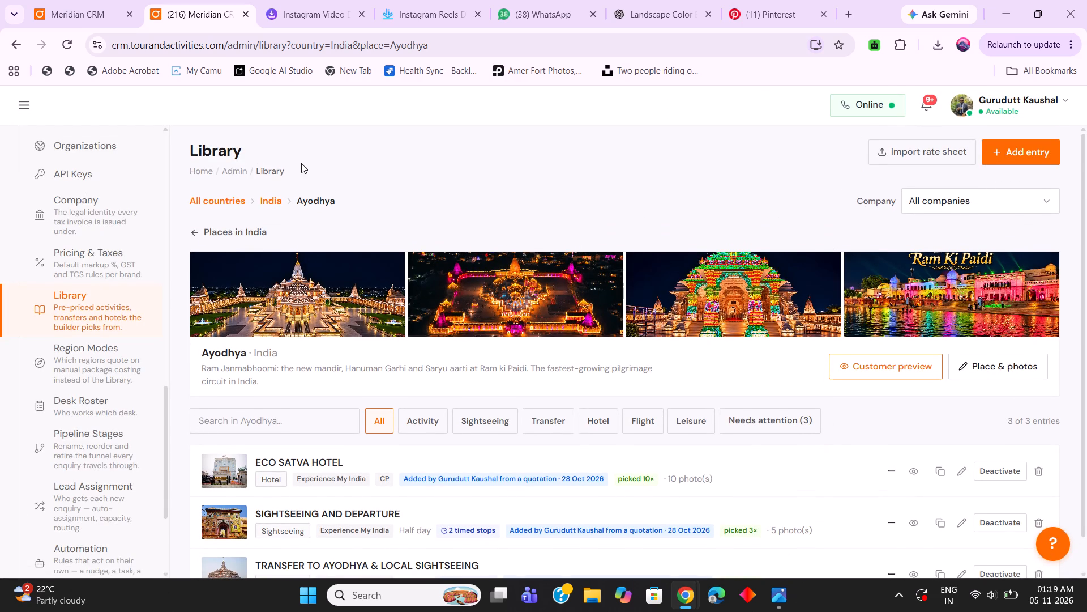
left_click(246, 236)
scroll(416, 297, "down", 1)
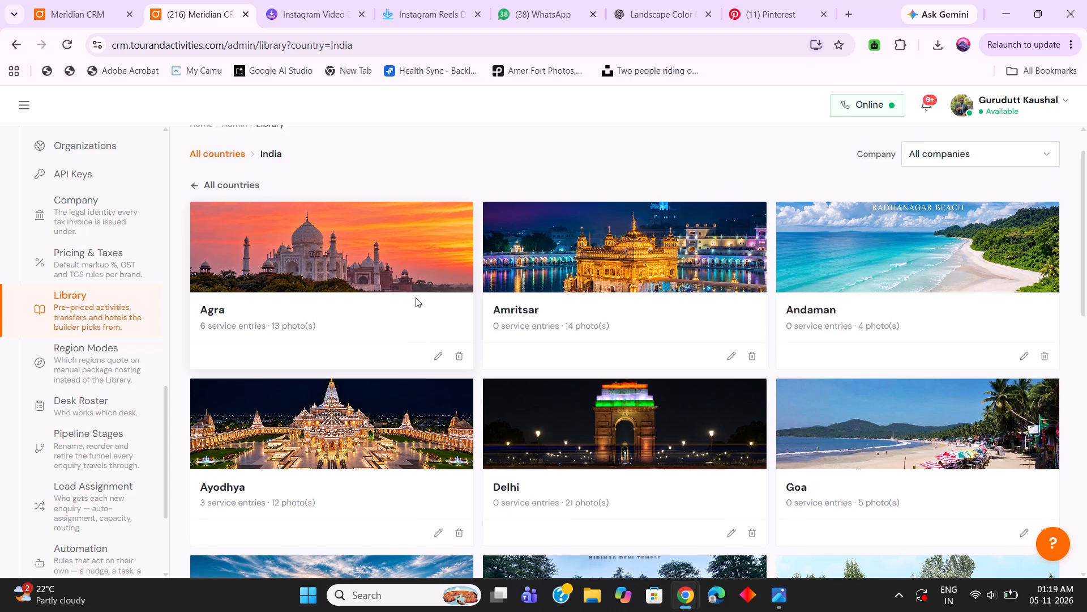
scroll(416, 297, "down", 2)
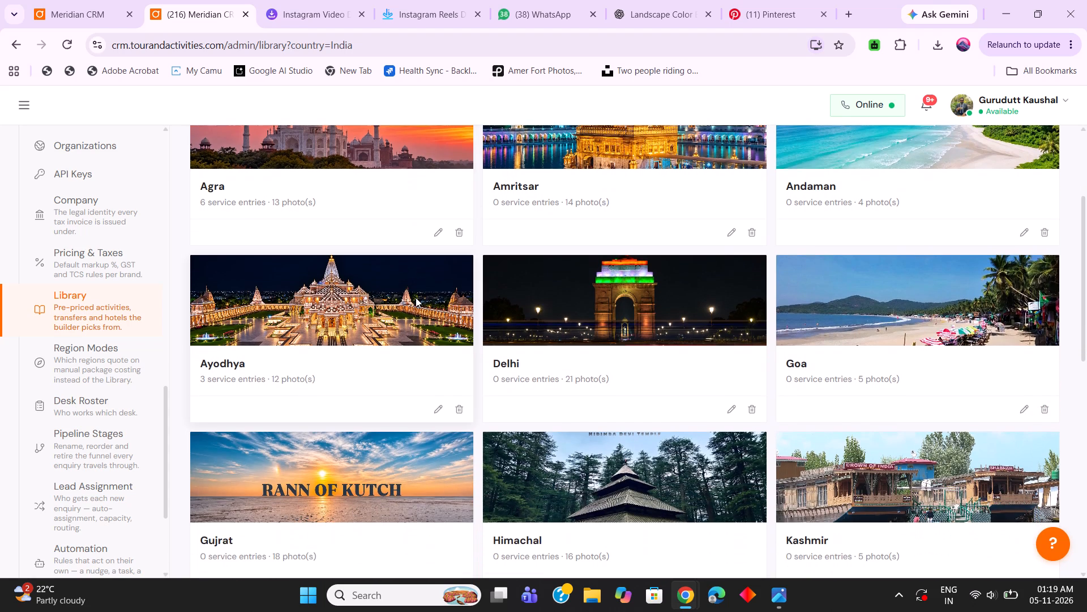
scroll(416, 297, "down", 2)
scroll(776, 377, "left", 6)
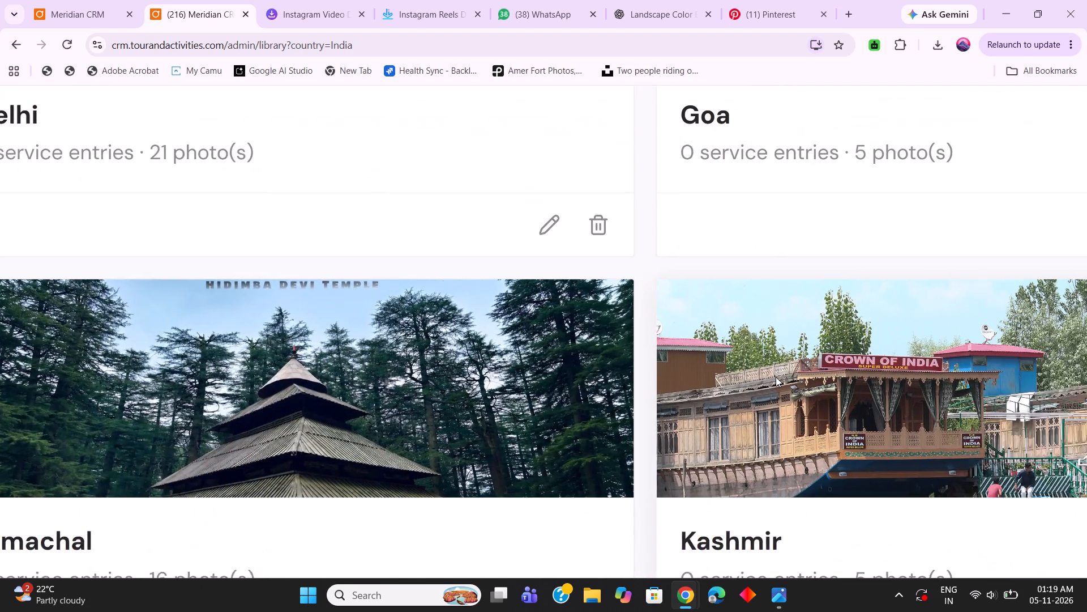
scroll(776, 377, "left", 3)
scroll(776, 377, "up", 3)
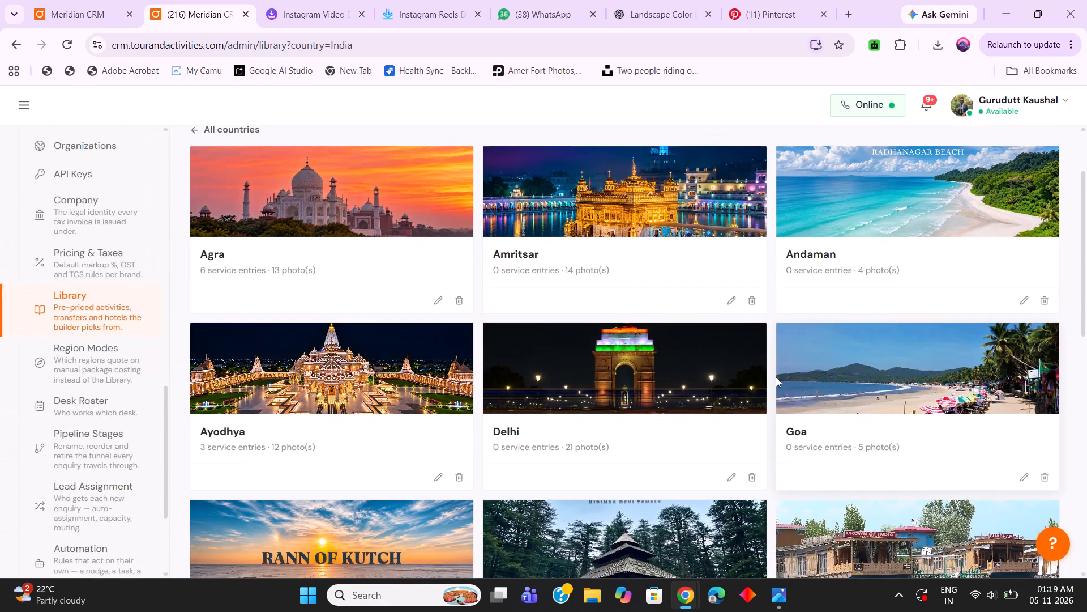
Open Andaman to check its banner photos, and return to the India places list.
scroll(776, 377, "up", 2)
left_click(870, 323)
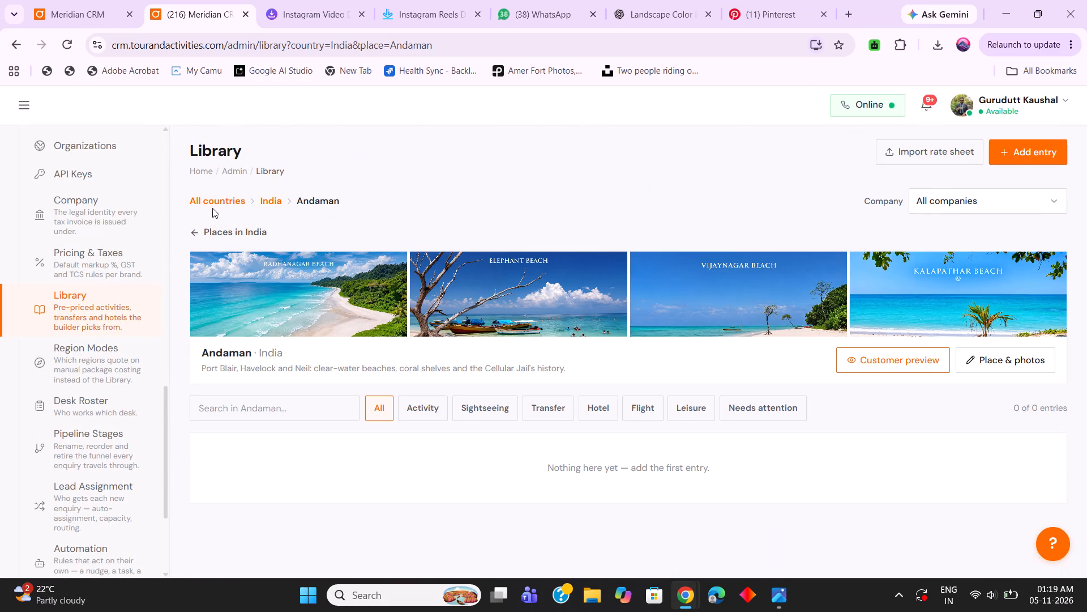
left_click(219, 232)
scroll(586, 347, "down", 1)
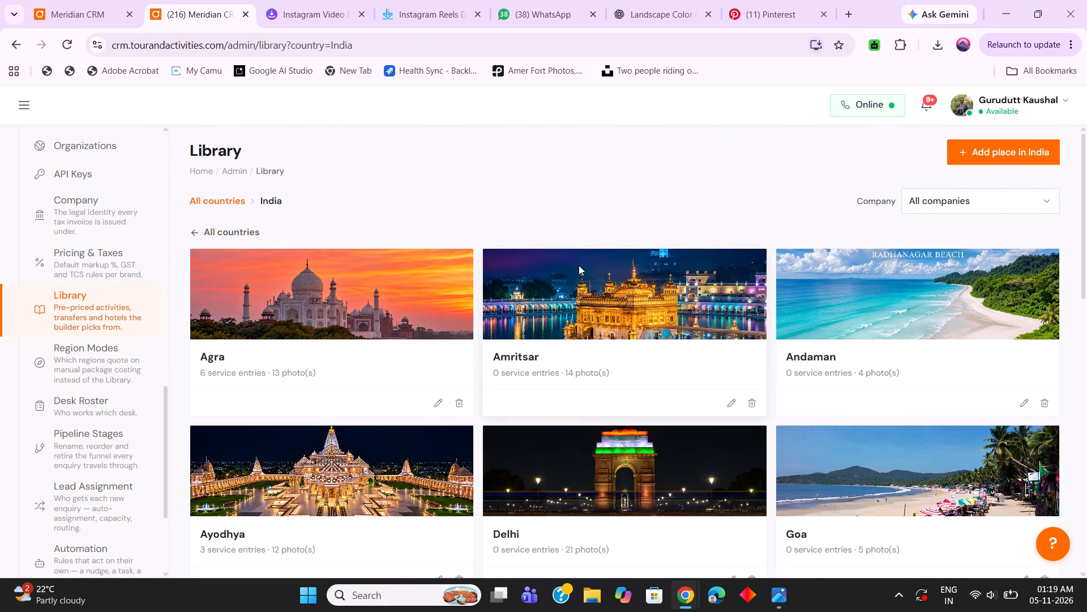
scroll(579, 265, "down", 2)
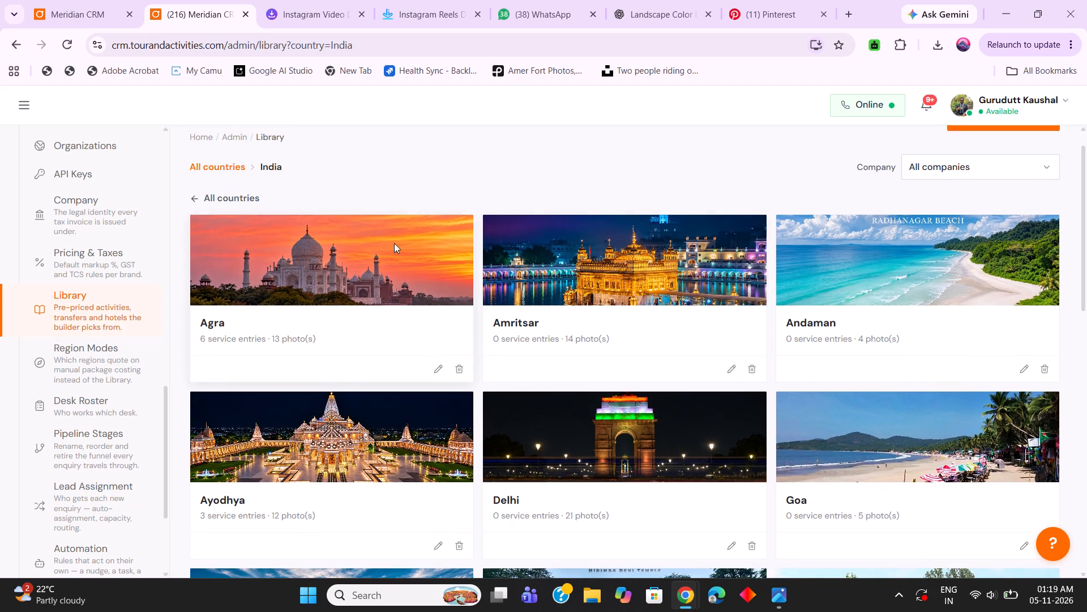
Switch to the already open customer quotation for the 3-day India trip.
left_click(102, 23)
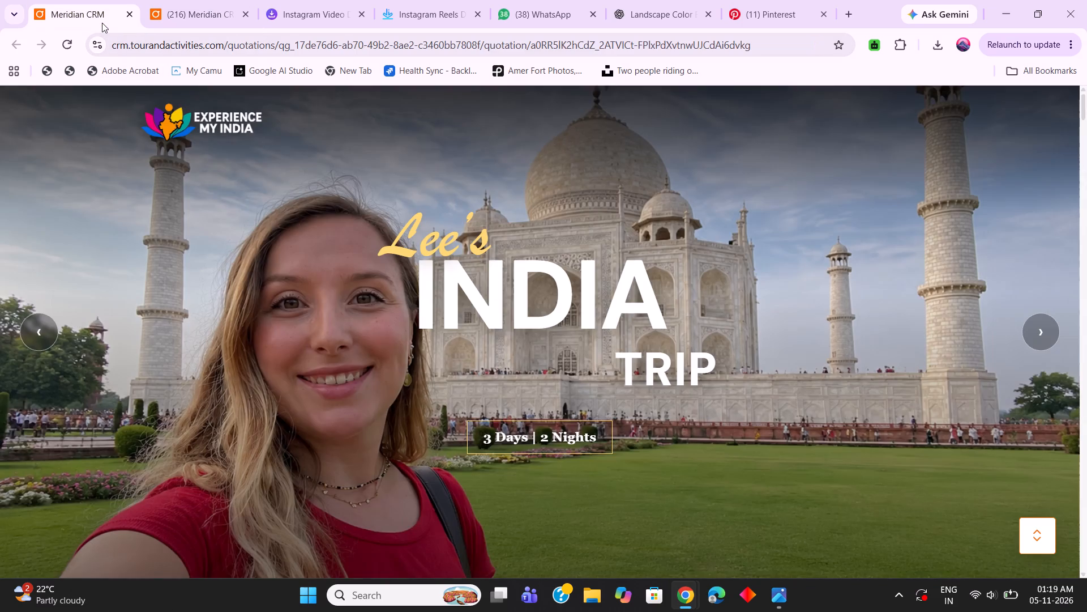